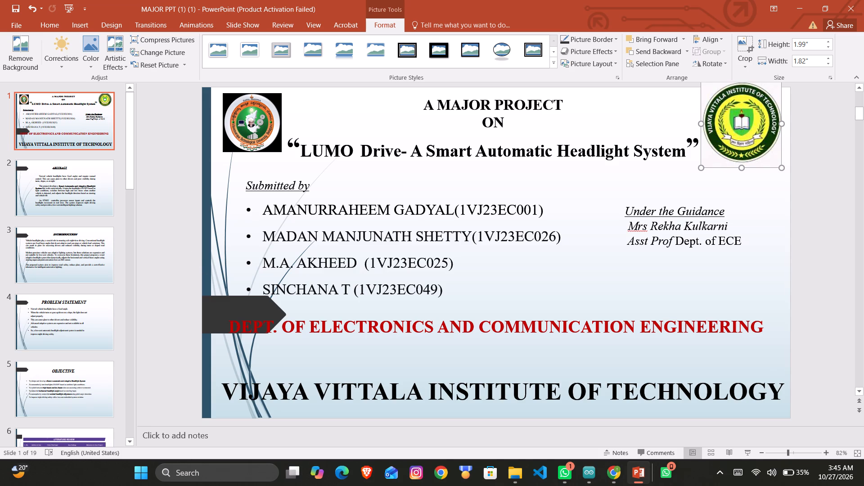
Move the round Vijaya Vittala Institute of Technology logo on the title slide slightly down so it sits inside the slide.
left_click_drag(726, 118, 729, 133)
left_click(756, 205)
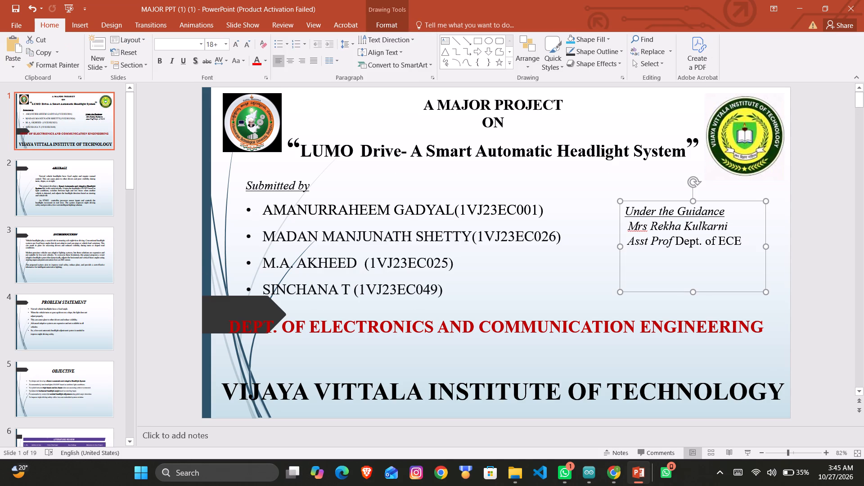
left_click(551, 247)
In the last paragraph of the Abstract slide, change the controller name STM32 to ESP32.
scroll(551, 247, "down", 2)
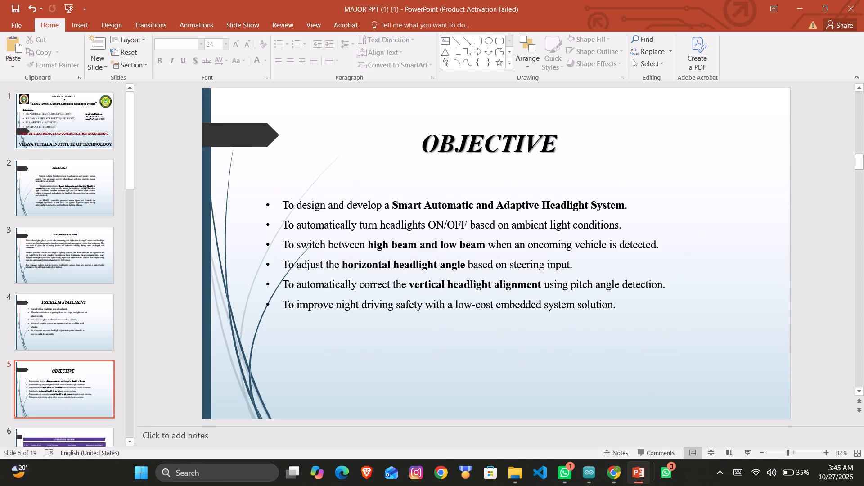
left_click(86, 205)
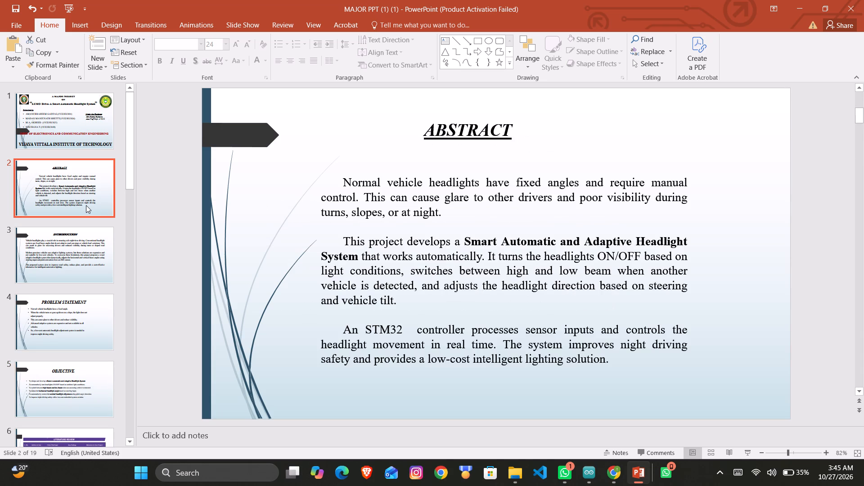
double_click(350, 352)
left_click(418, 357)
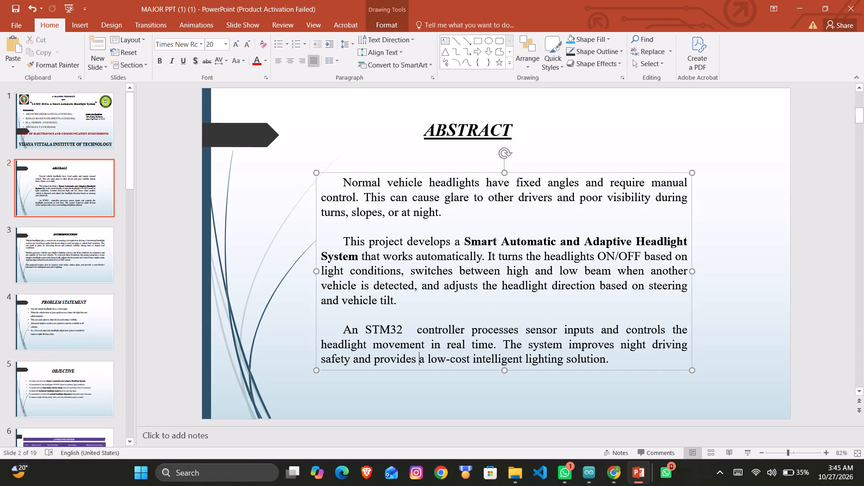
left_click(390, 332)
key("BackSpace")
key("BackSpace")
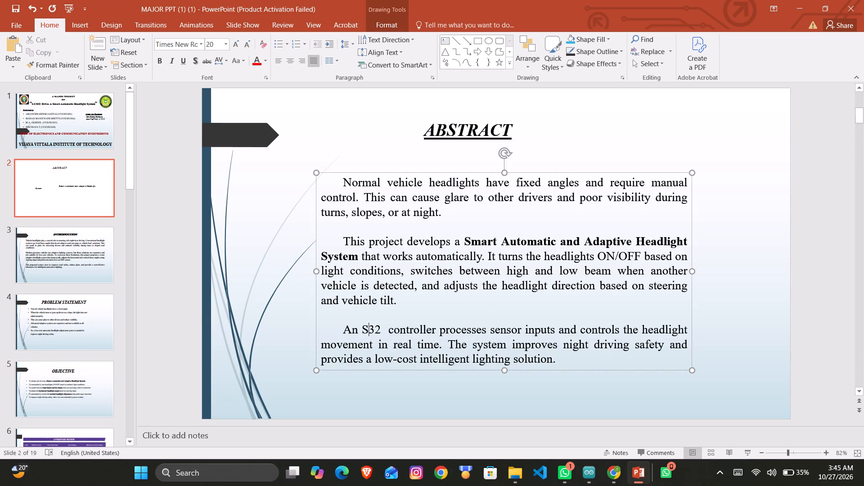
key("BackSpace")
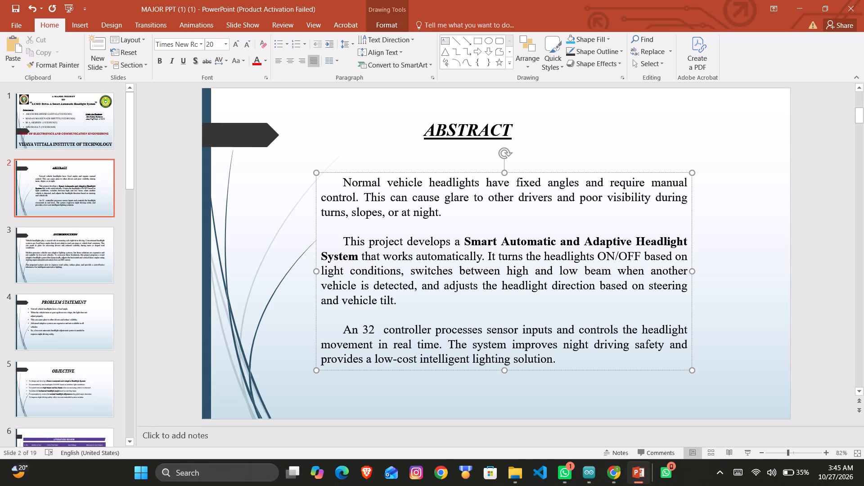
type("ESP")
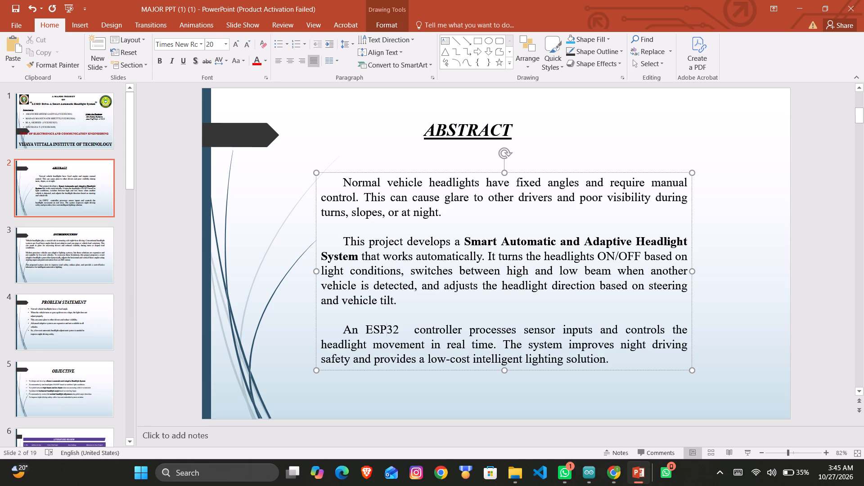
In the second paragraph of the Introduction slide, replace the sensor name IMU with ToF.
left_click(26, 227)
left_click(33, 253)
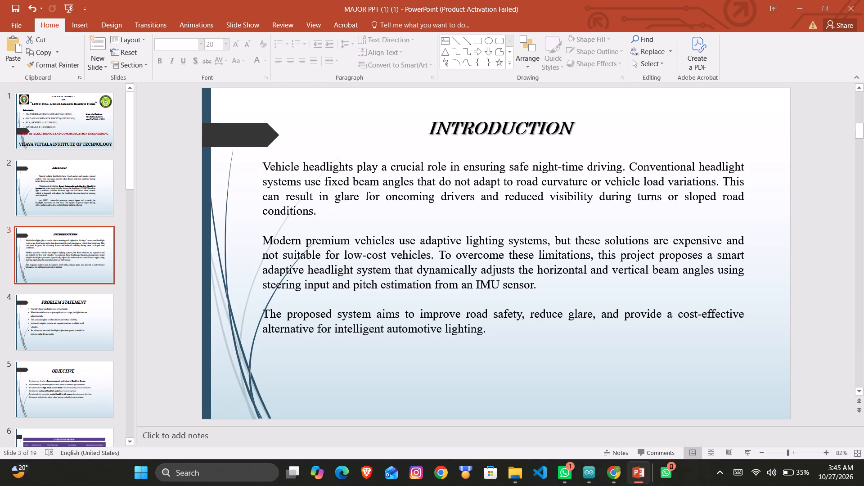
left_click(499, 287)
key("BackSpace")
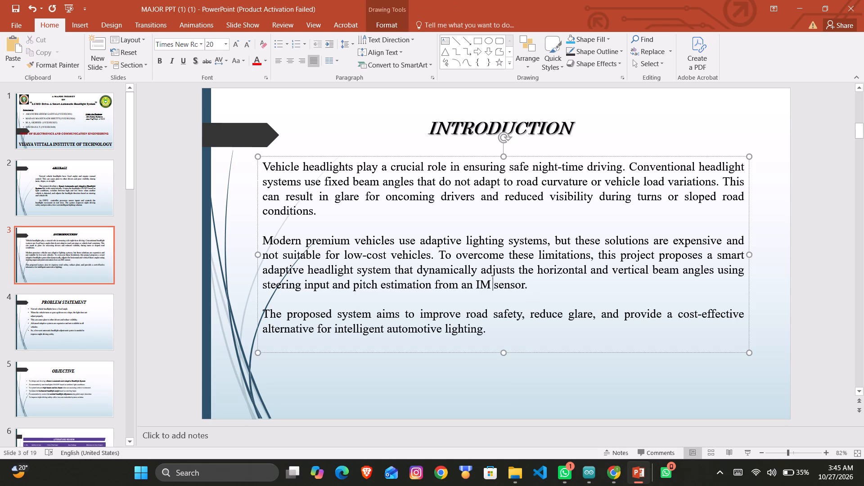
key("BackSpace")
key("BackSpace")
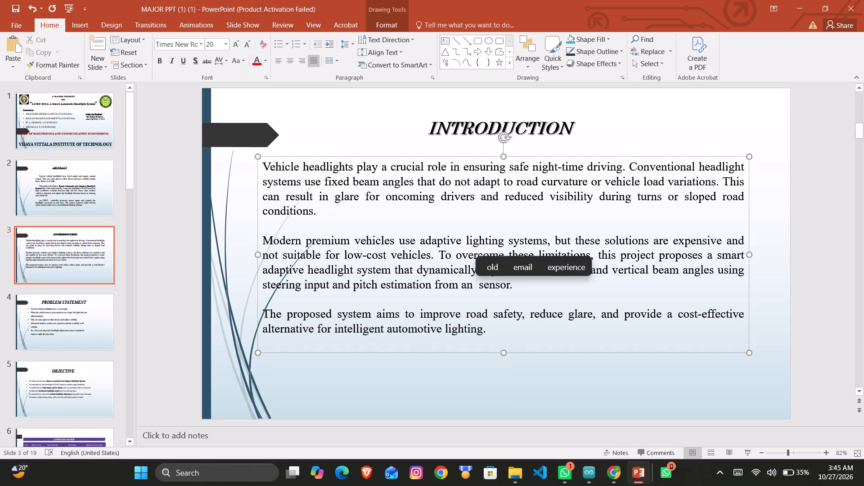
key("t")
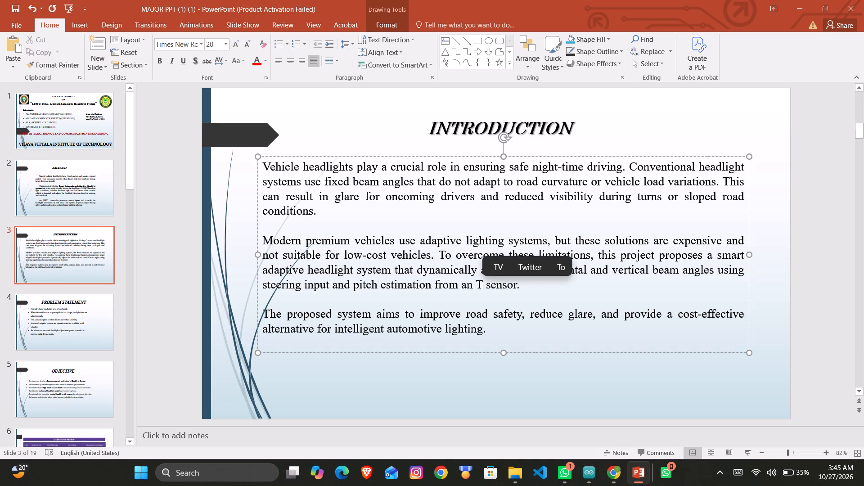
key("o")
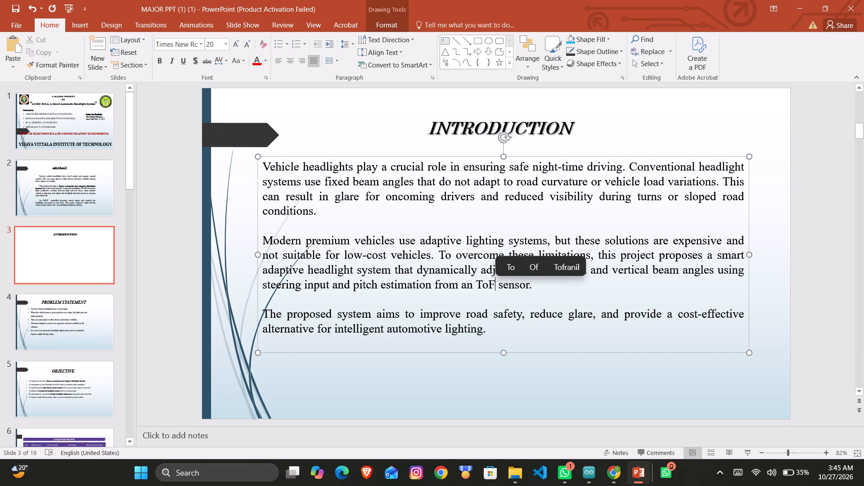
left_click(460, 317)
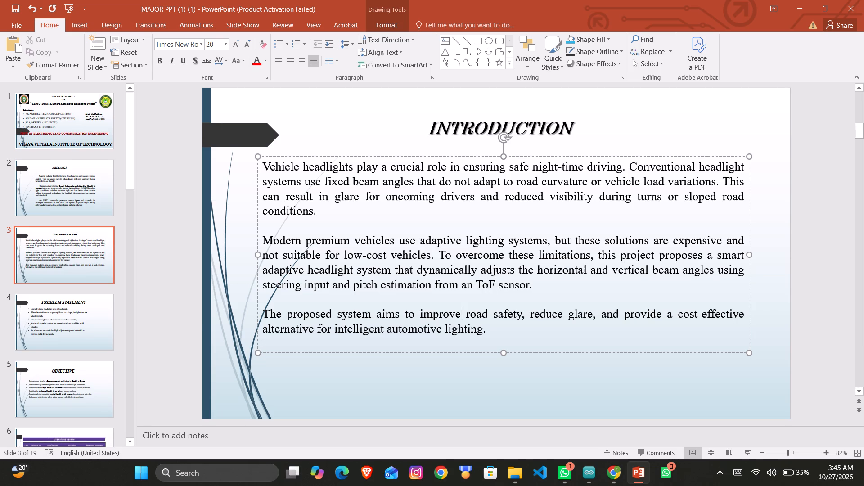
Review the Problem Statement, Objective, Literature Review, Methodology Flow Chart and Methodology slides for outdated content.
left_click(105, 319)
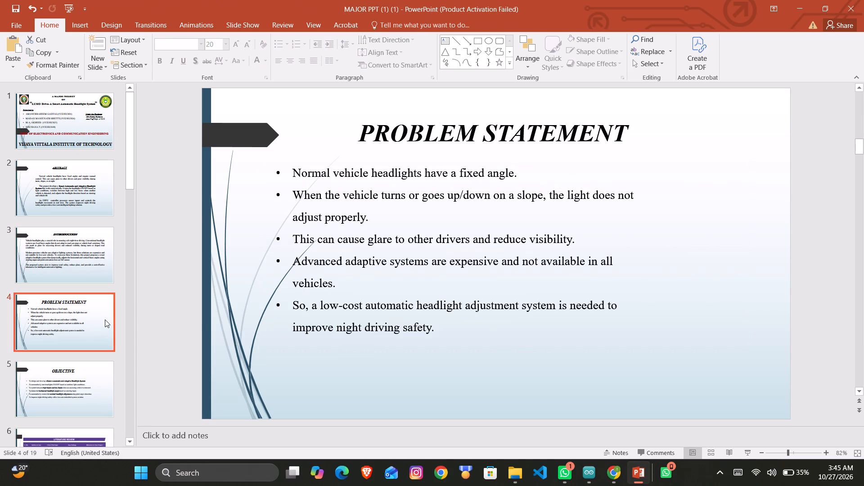
left_click(79, 372)
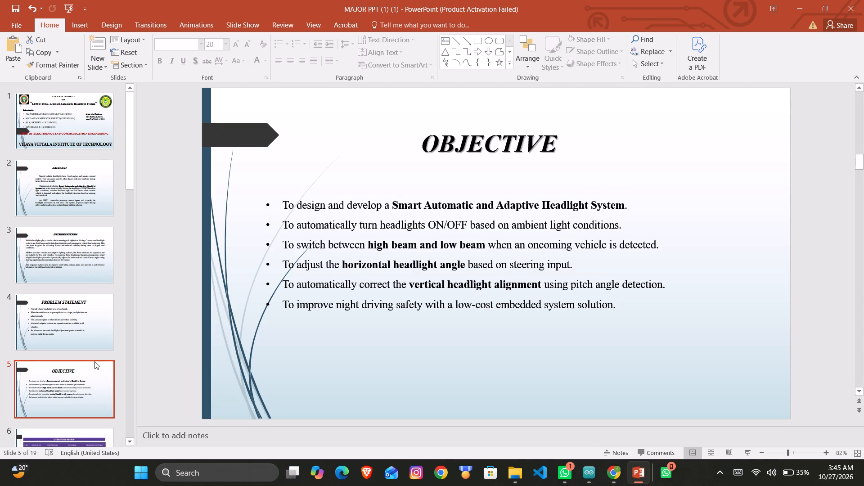
scroll(33, 357, "down", 1)
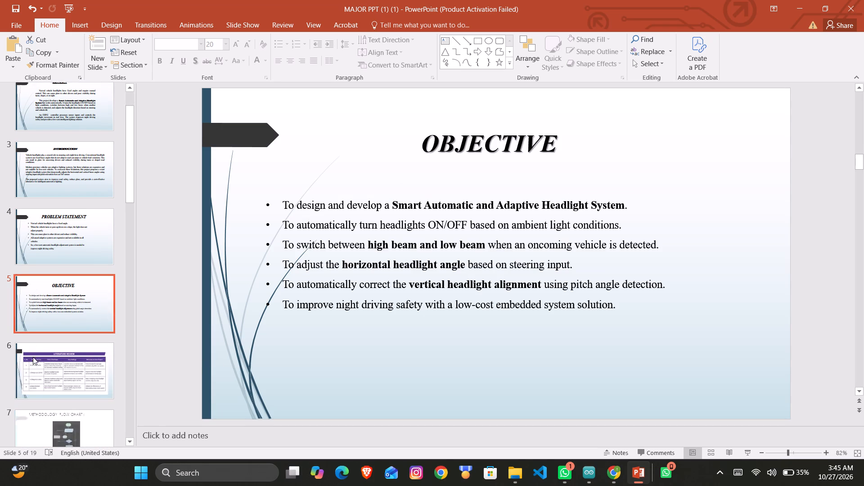
scroll(33, 357, "down", 1)
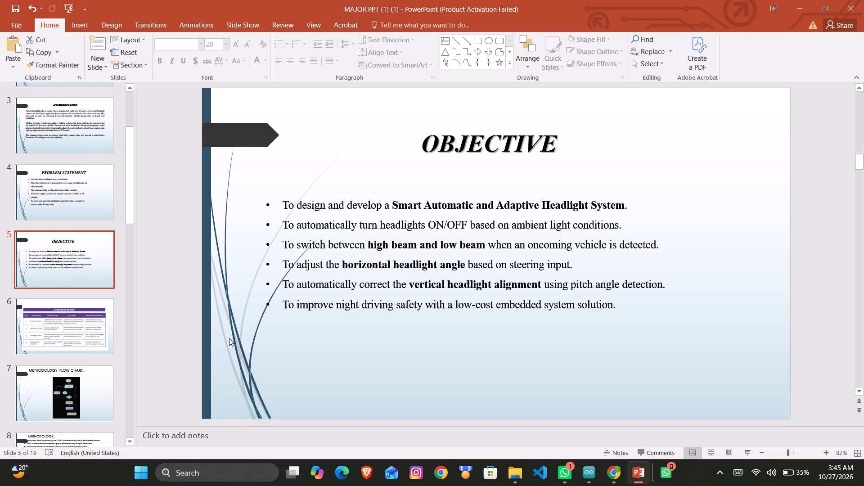
key("super+Print")
left_click(74, 337)
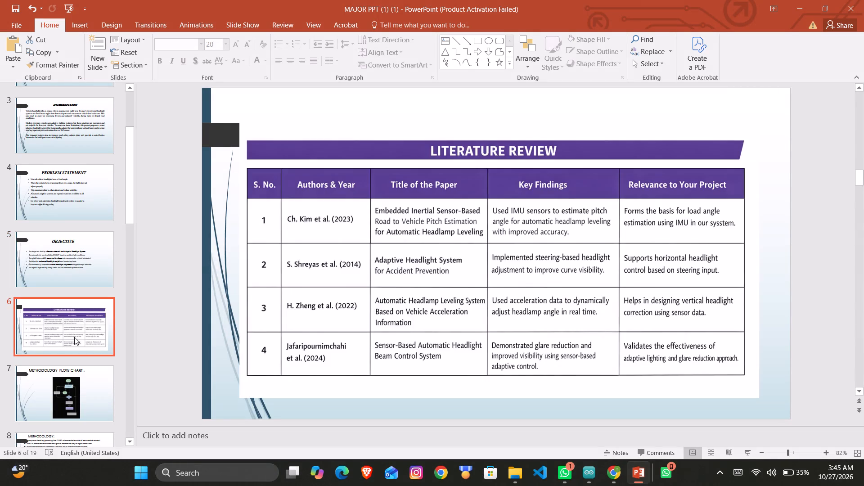
left_click(73, 377)
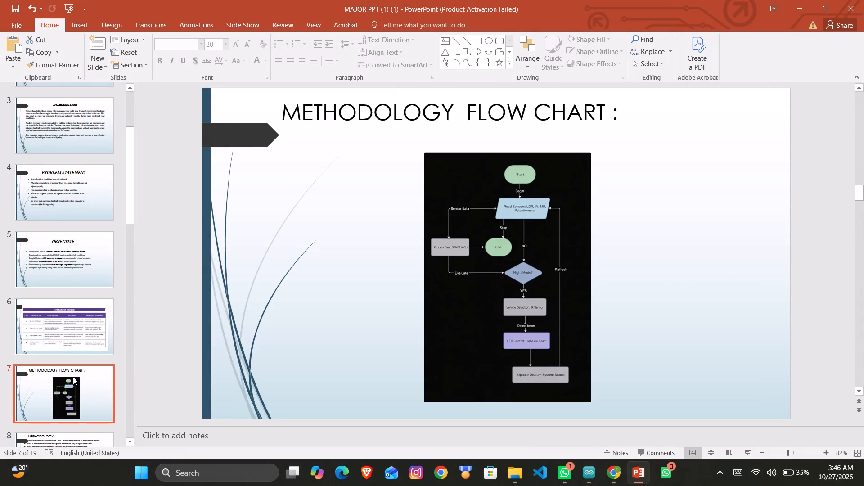
scroll(103, 312, "down", 1)
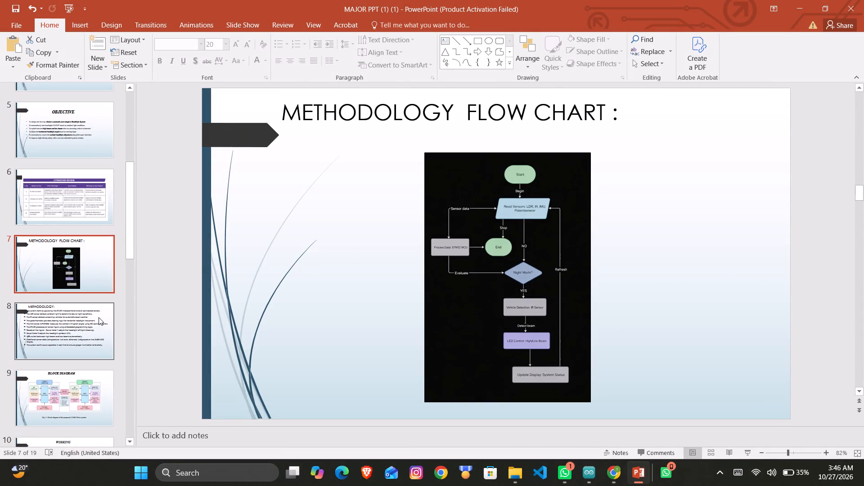
left_click(97, 319)
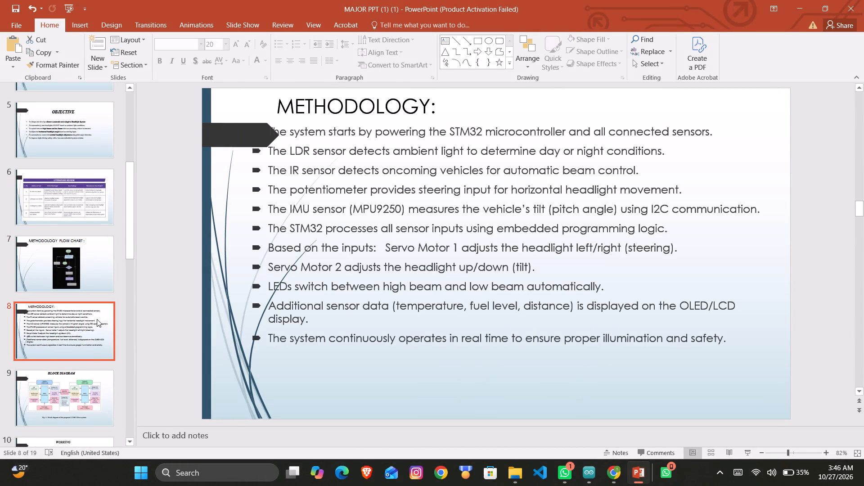
Review the ESP32 Block Diagram, Working and Advanced Features slides, comparing the diagram with the working description.
left_click(86, 376)
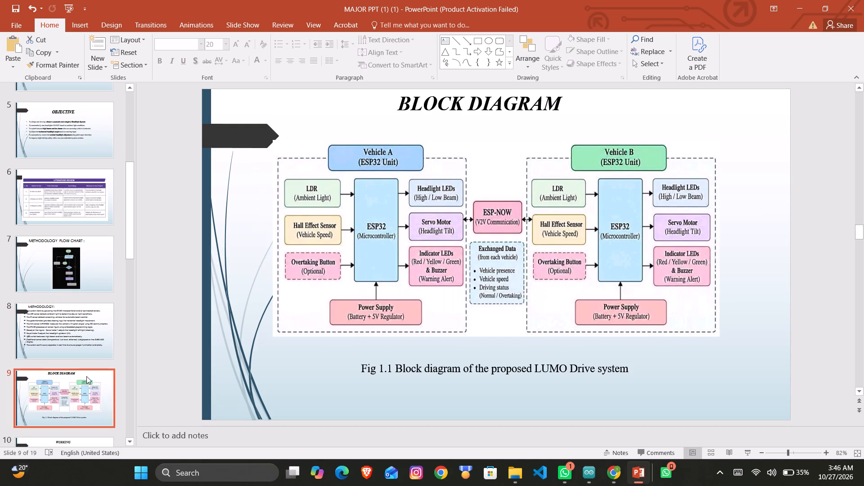
left_click(80, 347)
left_click(85, 389)
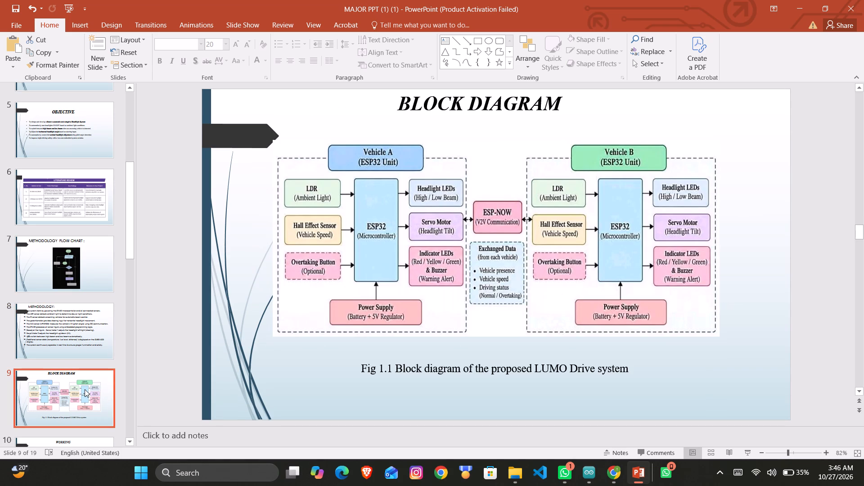
scroll(85, 389, "down", 1)
left_click(85, 389)
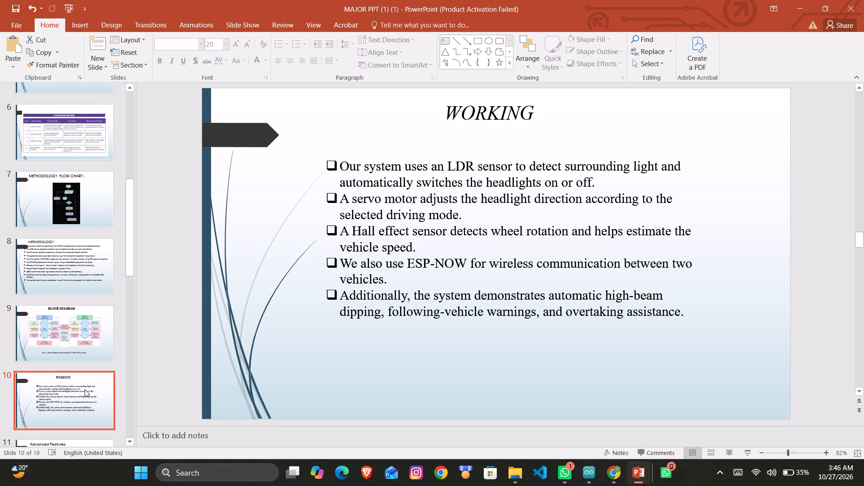
scroll(85, 388, "down", 1)
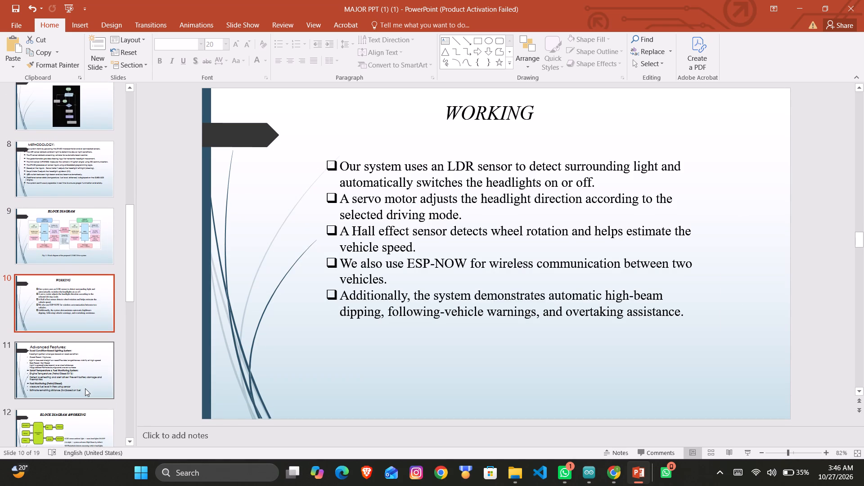
scroll(85, 388, "down", 1)
left_click(79, 253)
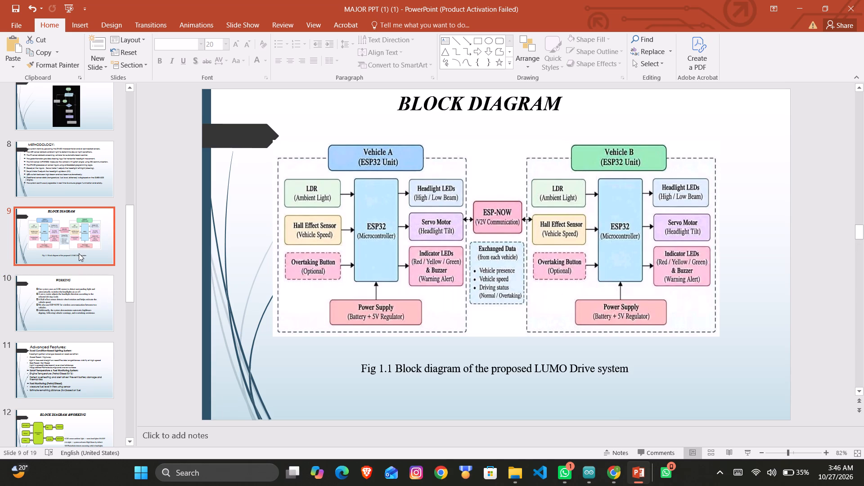
left_click(80, 304)
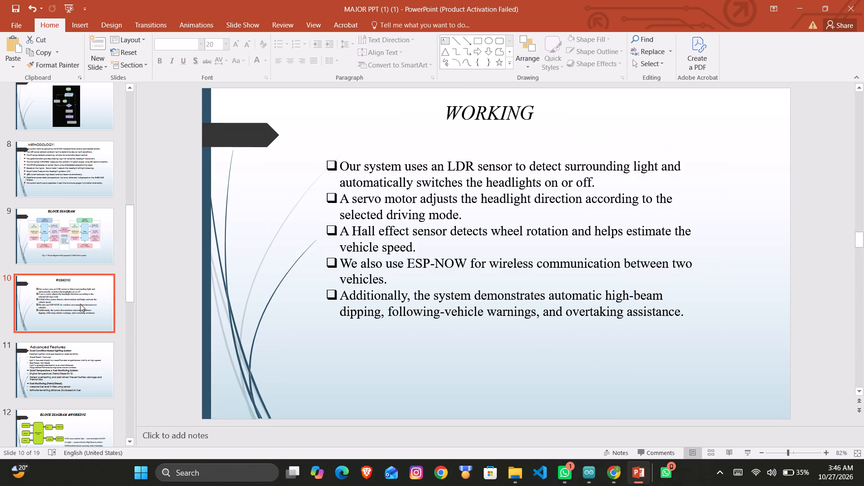
left_click(79, 353)
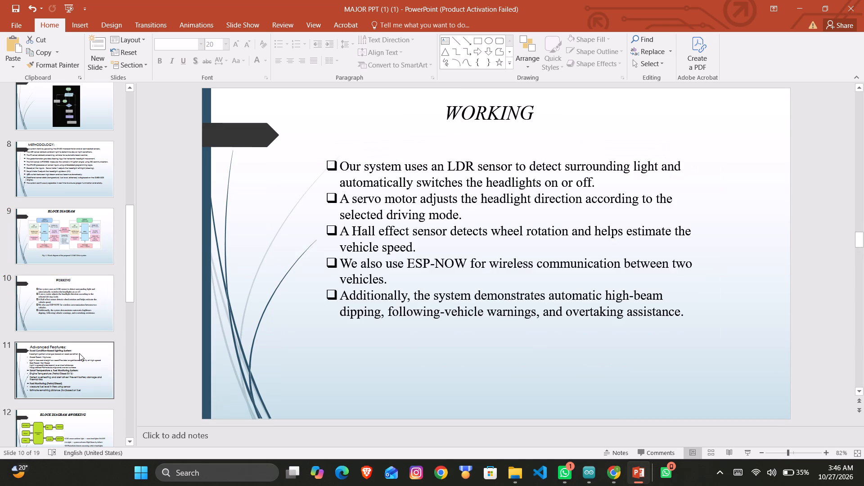
Delete the "Block Diagram & Working" slide that shows the STM32-based adaptive light diagram.
scroll(79, 353, "down", 1)
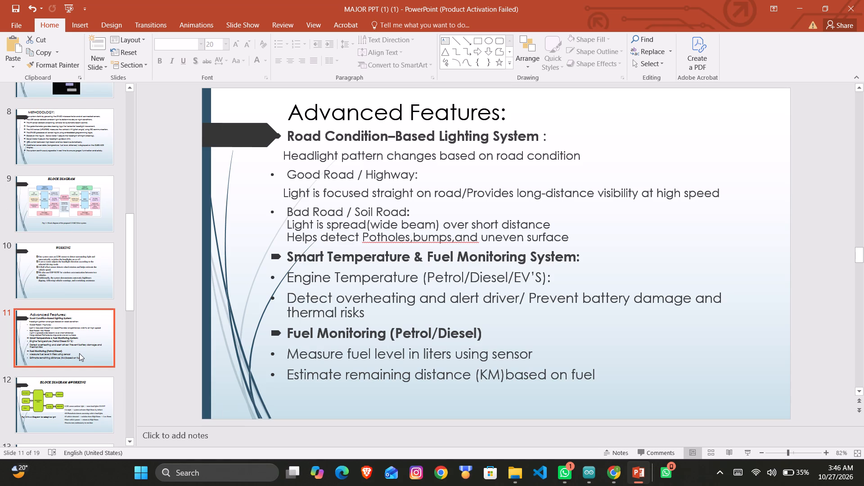
scroll(79, 353, "down", 1)
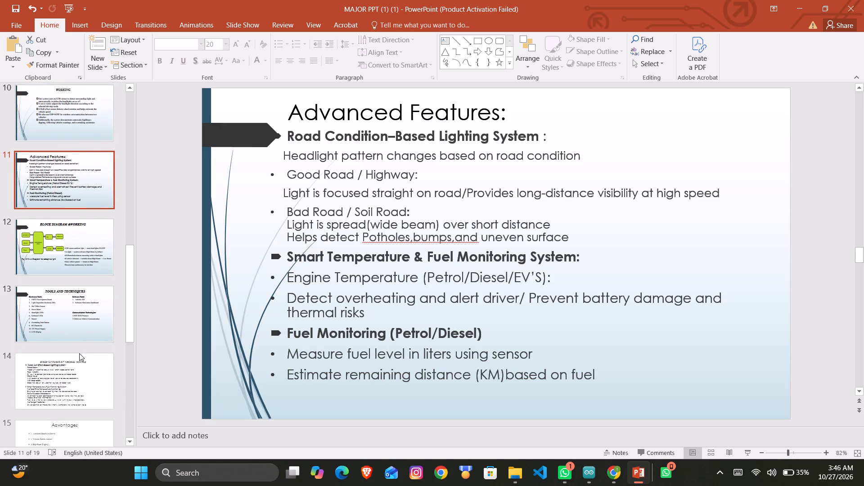
left_click(78, 262)
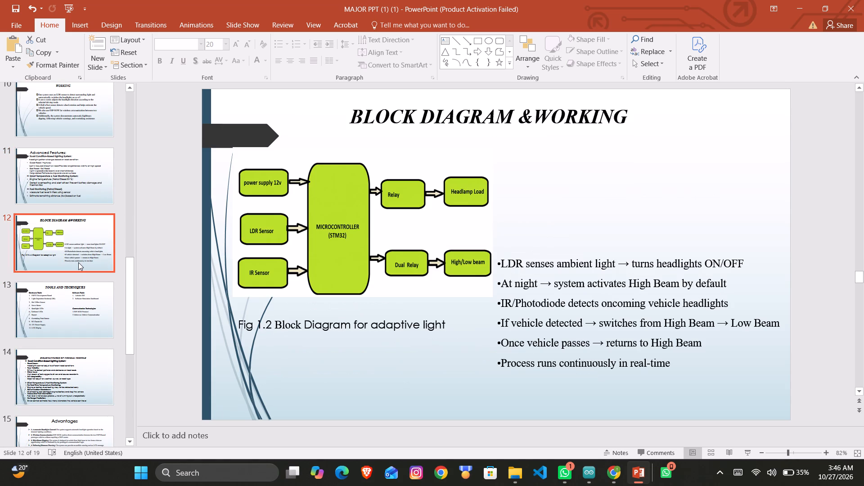
key("Delete")
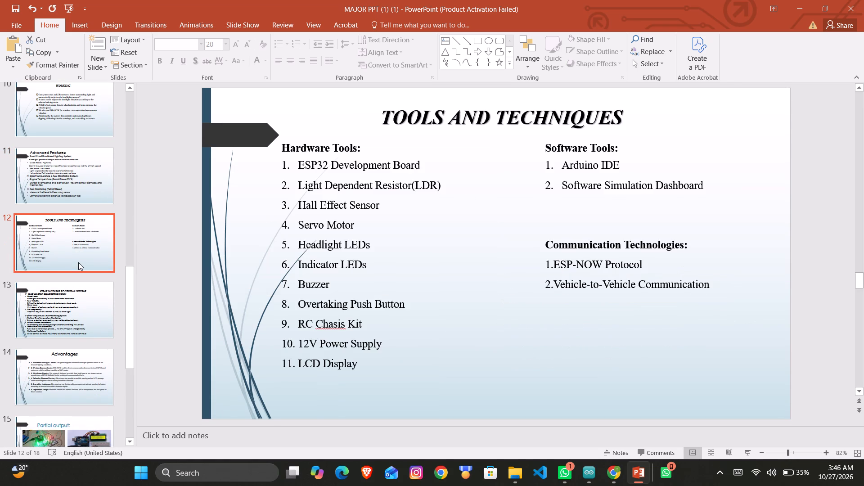
left_click(78, 262)
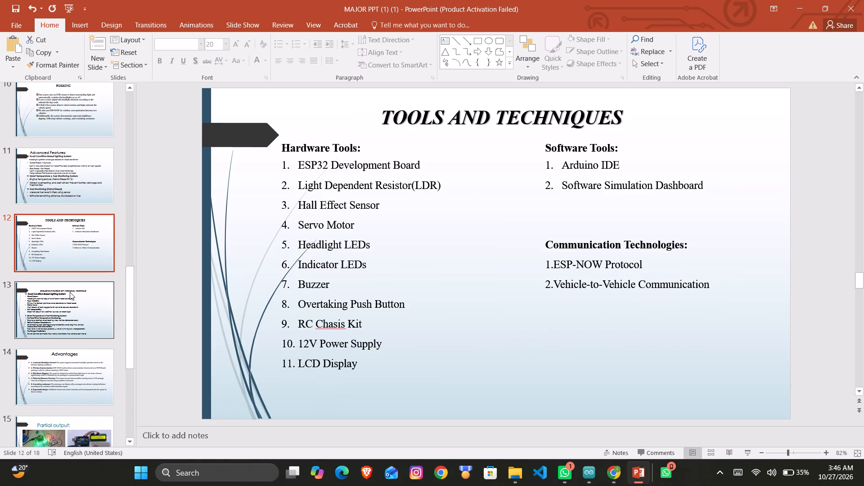
left_click(70, 292)
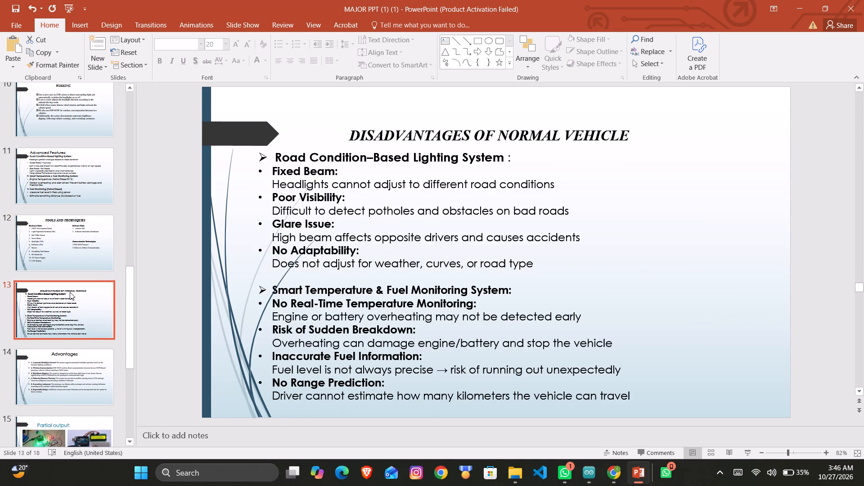
left_click(70, 355)
scroll(70, 355, "down", 1)
left_click(70, 355)
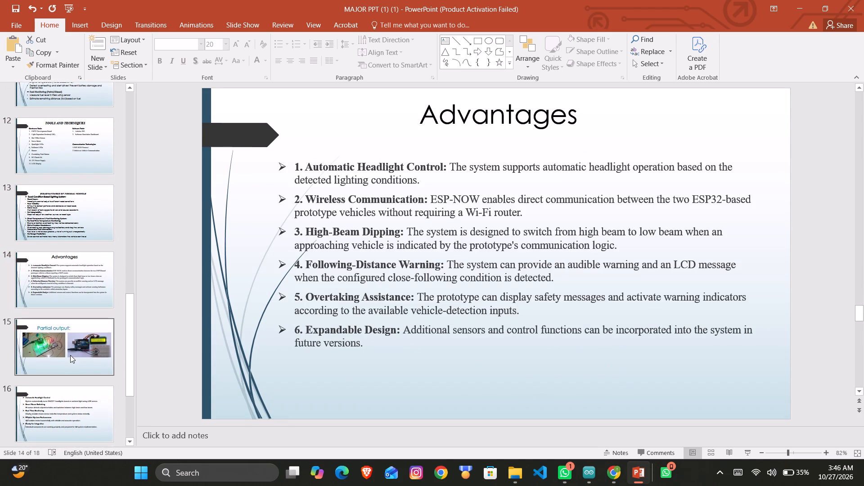
left_click(70, 417)
scroll(70, 417, "down", 1)
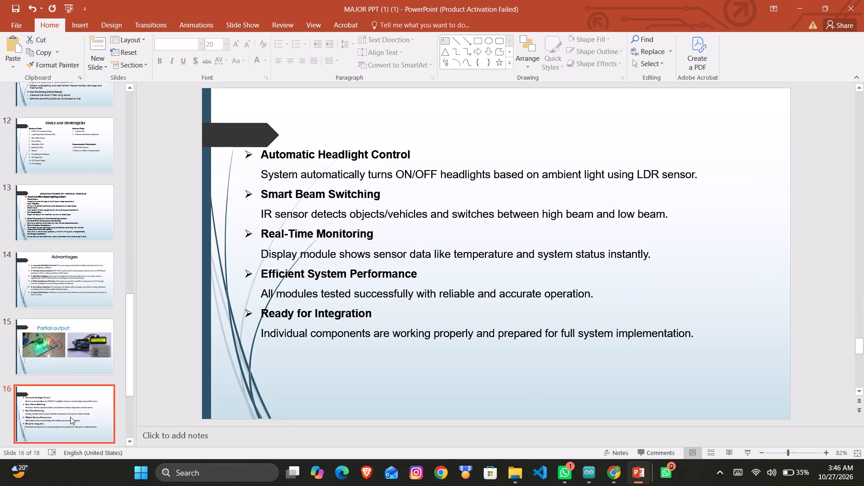
scroll(70, 417, "down", 2)
left_click(62, 379)
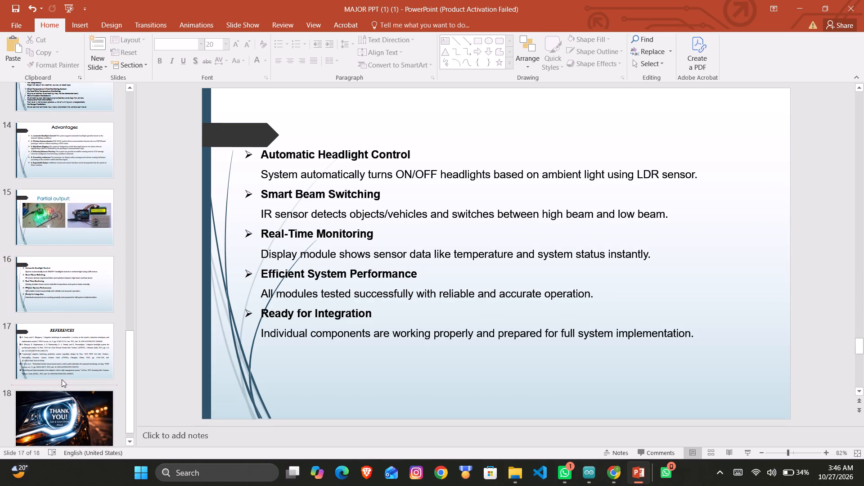
left_click(66, 423)
scroll(66, 423, "down", 1)
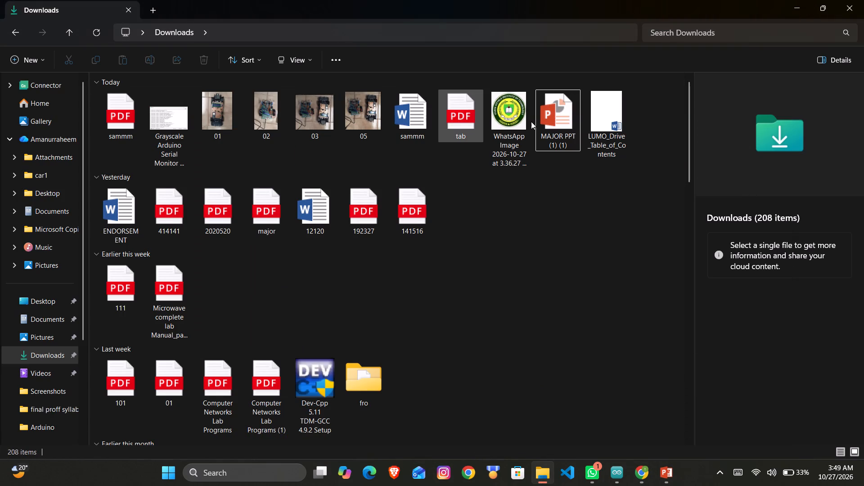
left_click(622, 120)
left_click(622, 120)
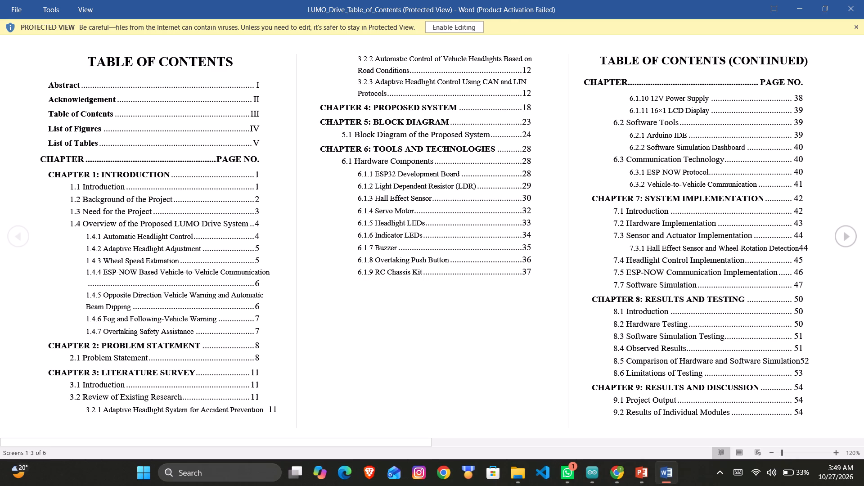
left_click(463, 24)
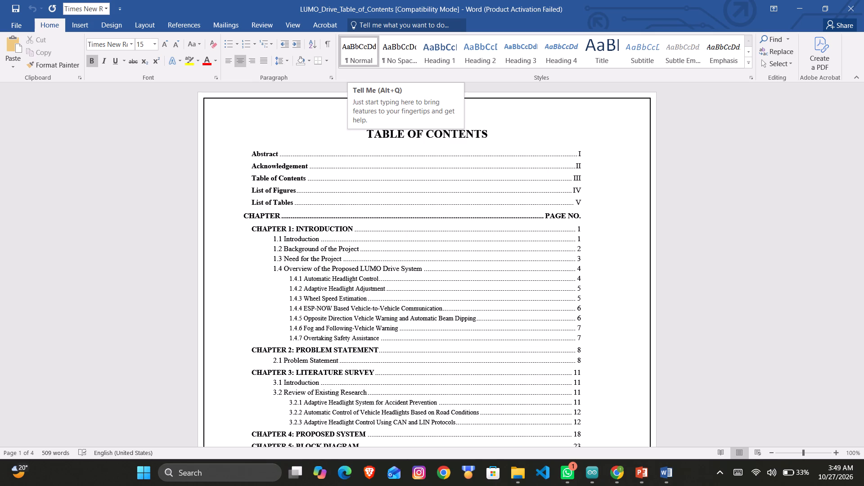
left_click(336, 121)
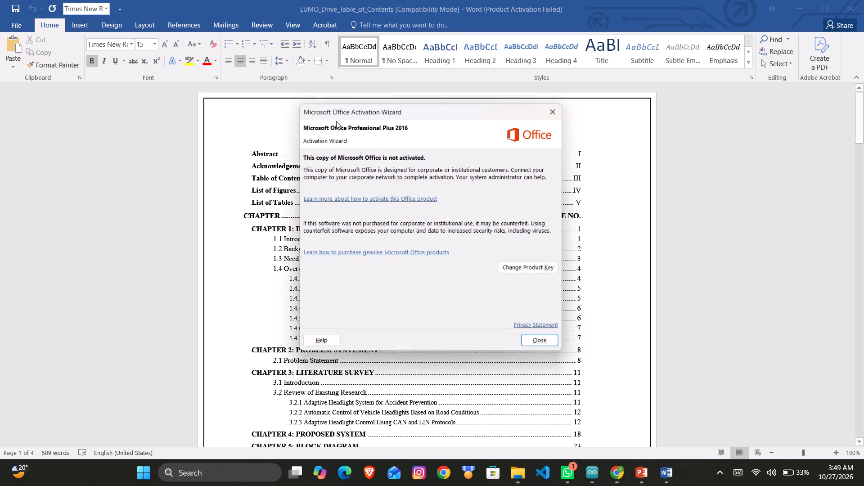
double_click(251, 117)
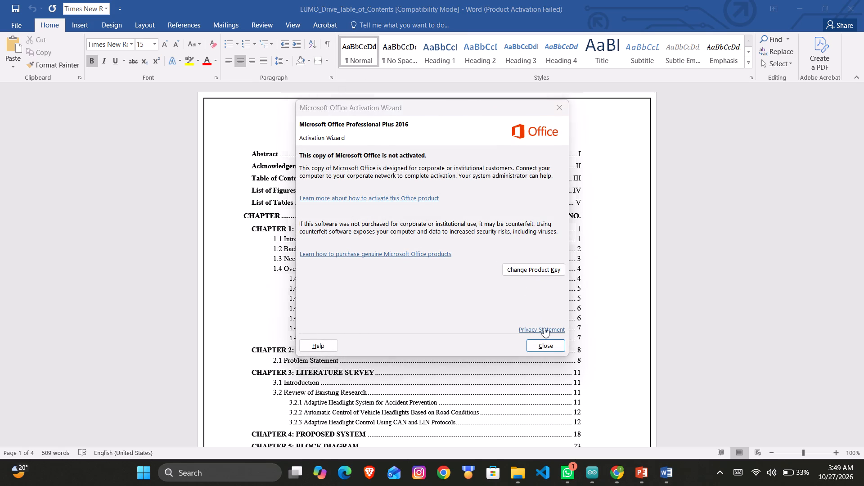
left_click(543, 344)
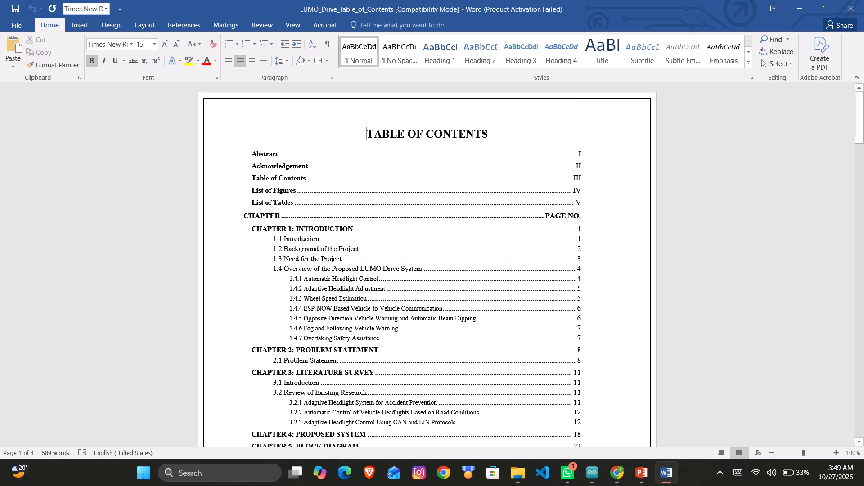
Set the table of contents document's paper size to A4.
double_click(609, 275)
left_click(64, 24)
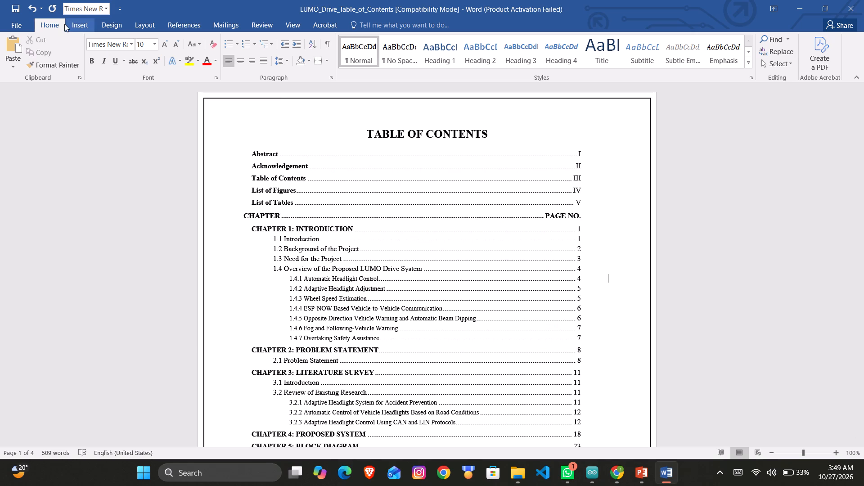
left_click(72, 26)
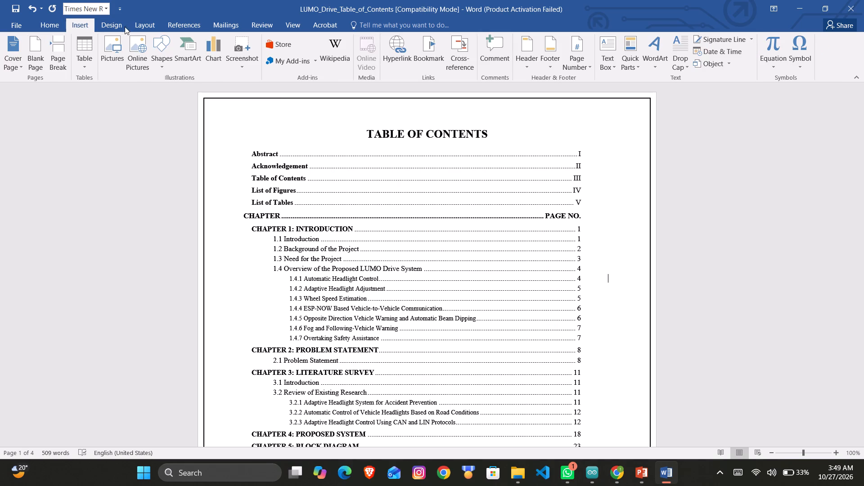
left_click(121, 26)
left_click(134, 25)
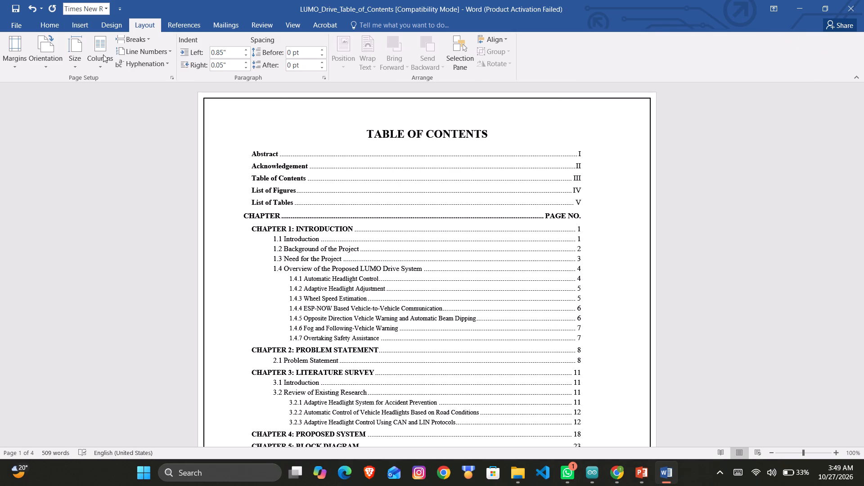
left_click(83, 56)
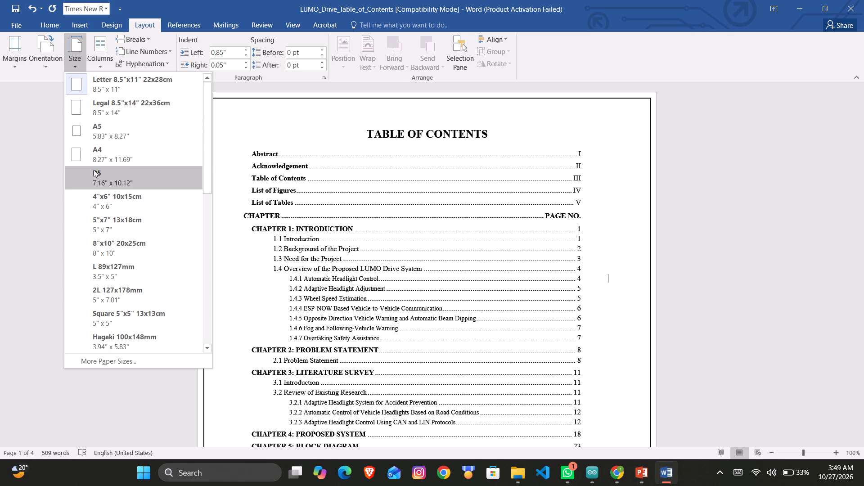
left_click(91, 155)
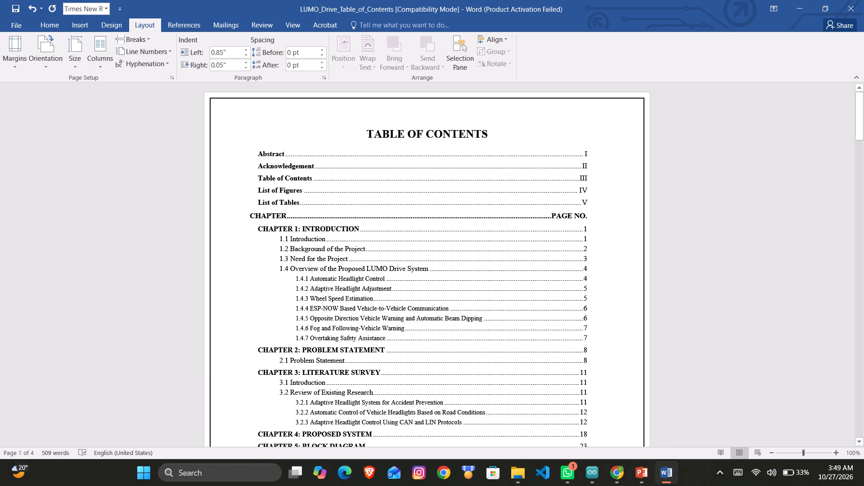
Apply the Normal margin preset, 1" on all sides, and check the layout of the contents pages.
left_click(17, 66)
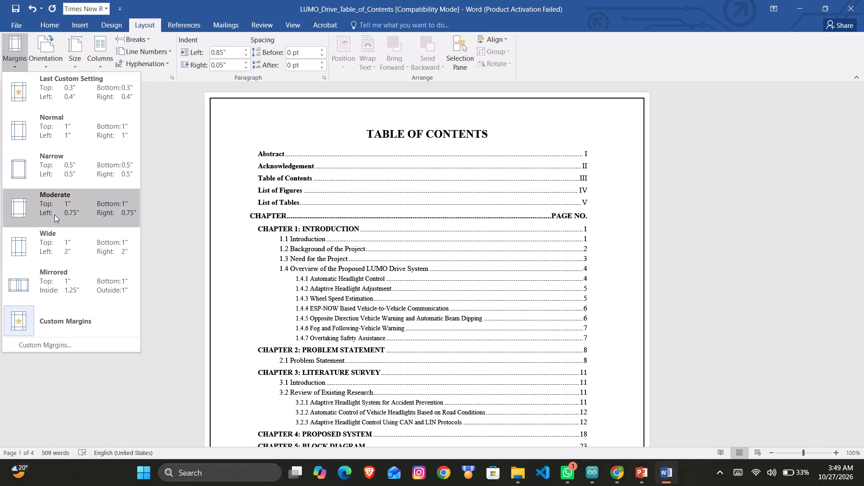
left_click(57, 139)
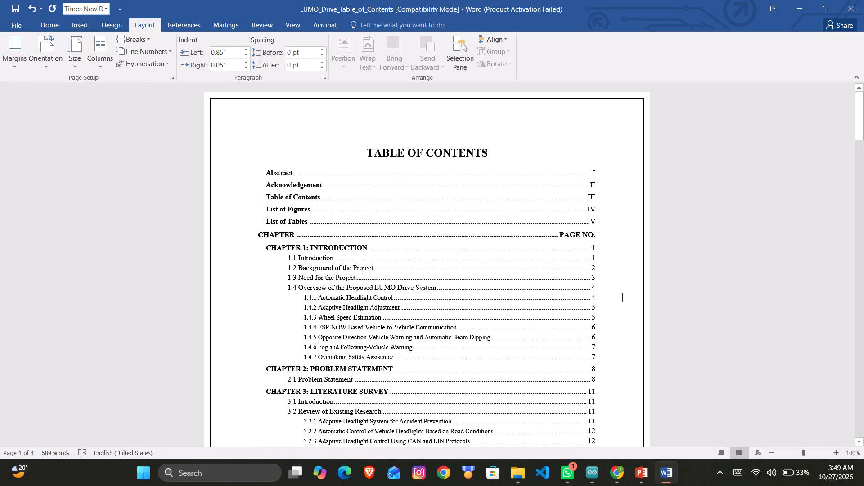
scroll(217, 201, "down", 2)
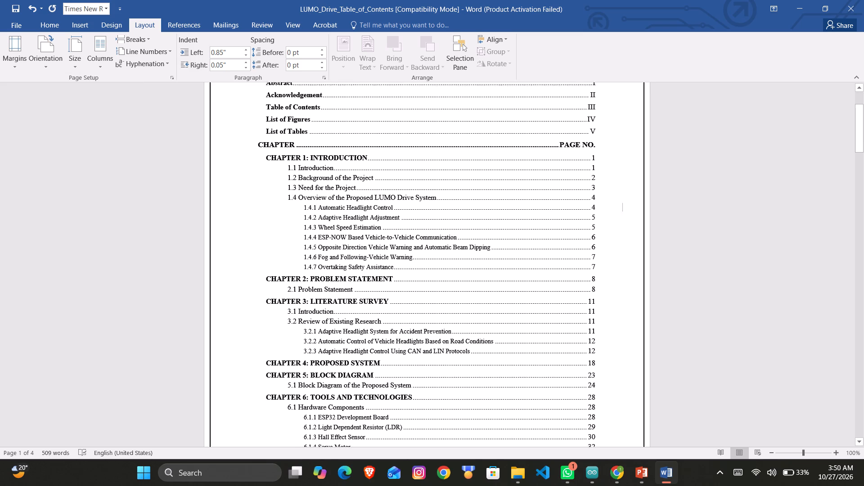
scroll(217, 201, "down", 1)
scroll(217, 201, "up", 2)
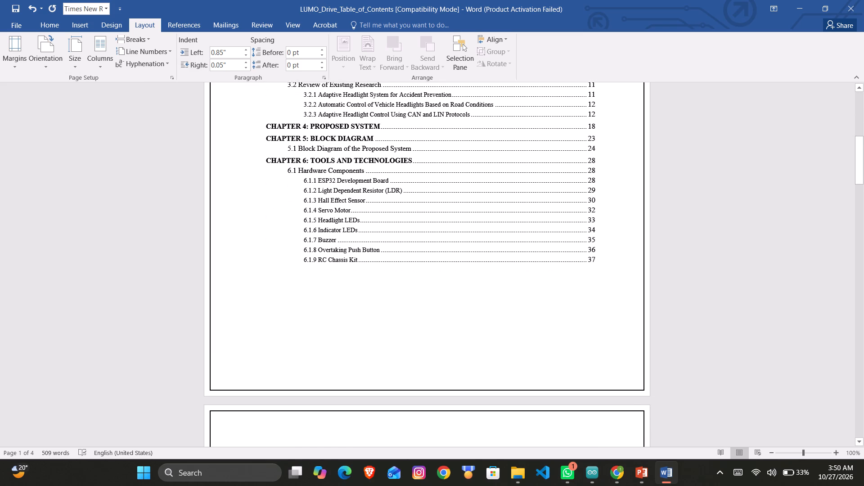
scroll(217, 201, "up", 1)
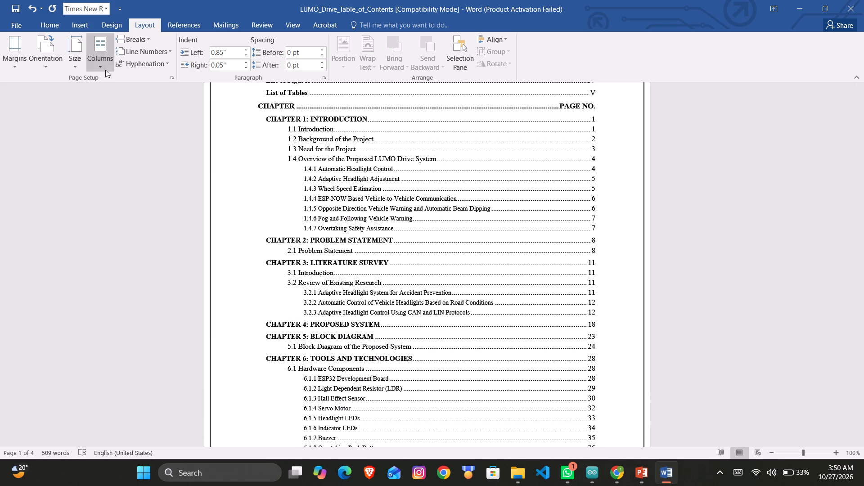
Set the width of the box page border to 3 pt for the whole document.
left_click(103, 28)
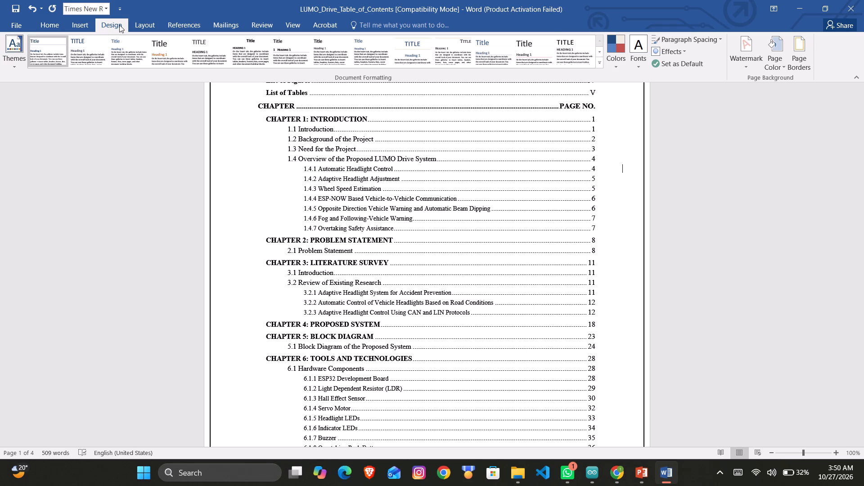
left_click(768, 66)
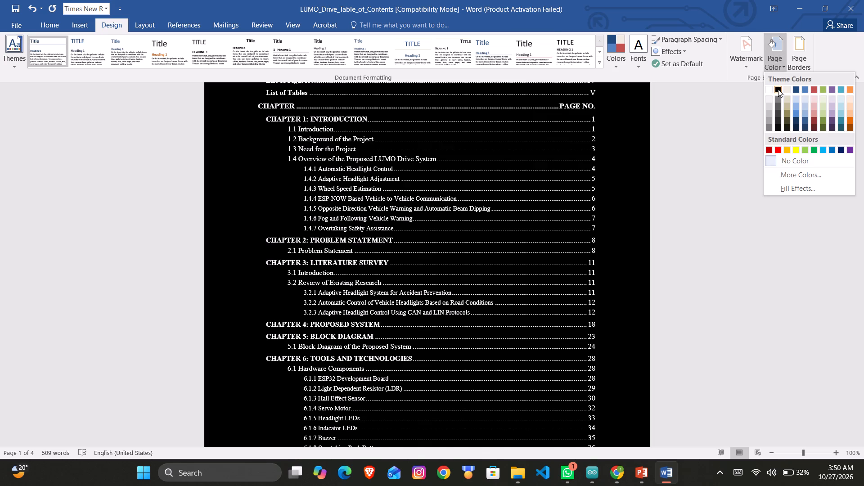
left_click(805, 55)
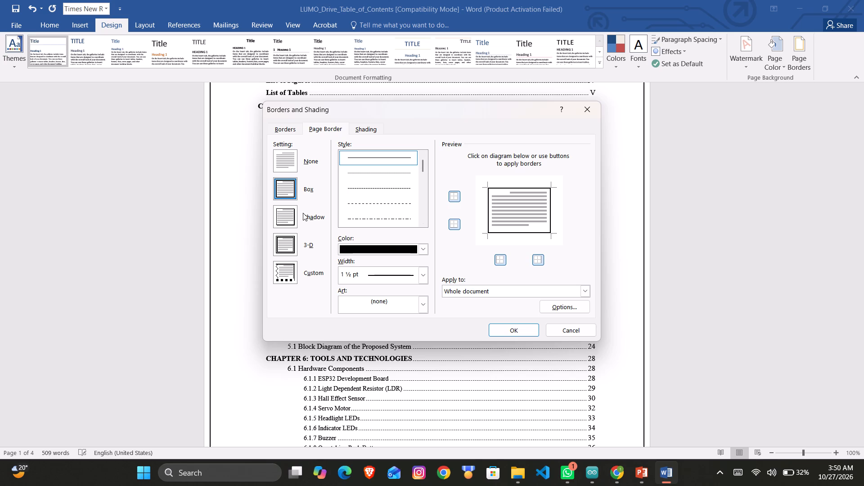
left_click(421, 273)
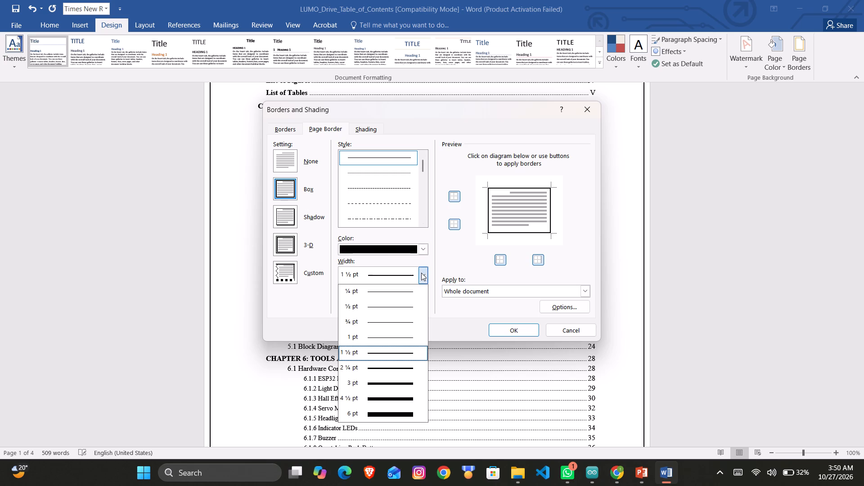
left_click(402, 383)
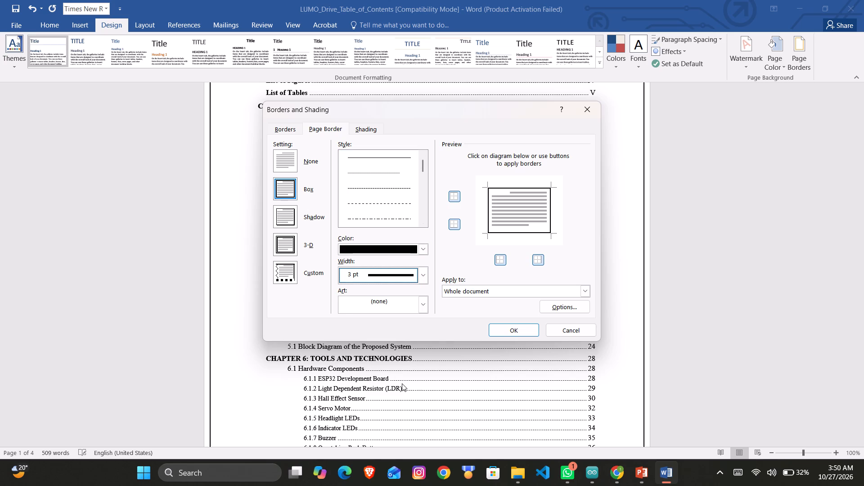
left_click(506, 333)
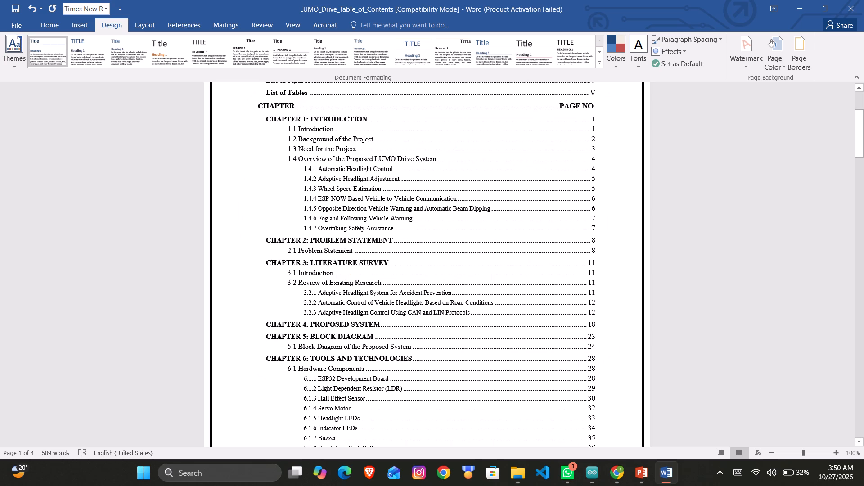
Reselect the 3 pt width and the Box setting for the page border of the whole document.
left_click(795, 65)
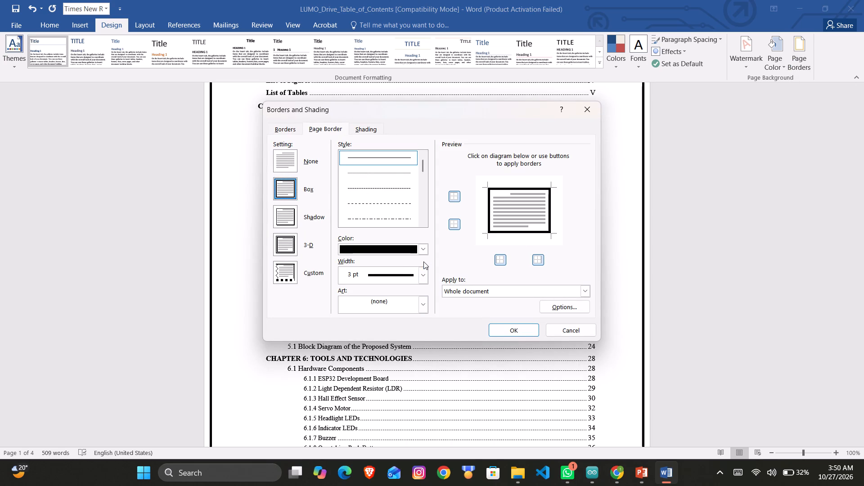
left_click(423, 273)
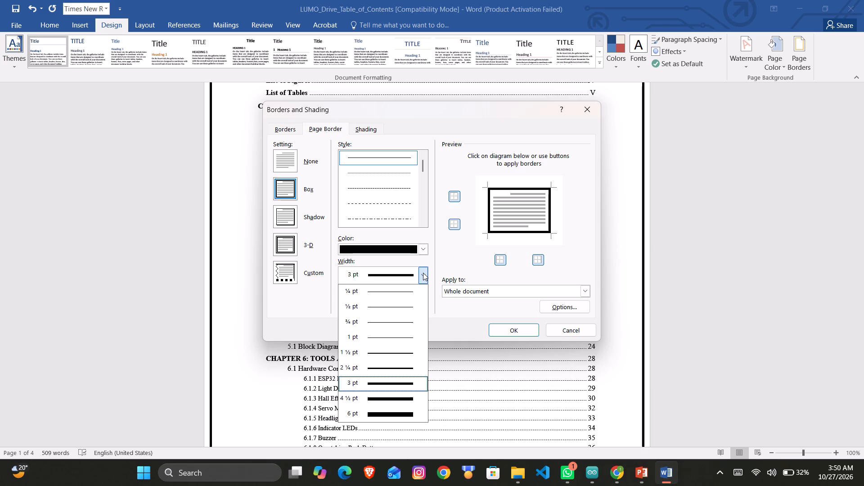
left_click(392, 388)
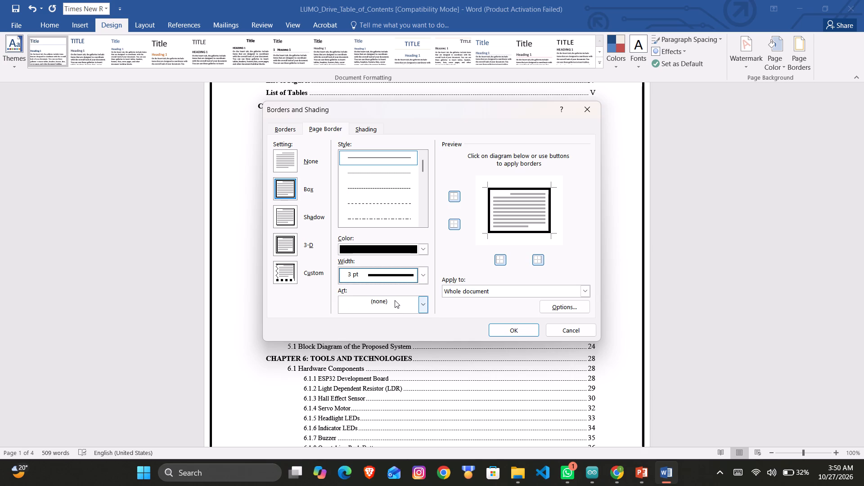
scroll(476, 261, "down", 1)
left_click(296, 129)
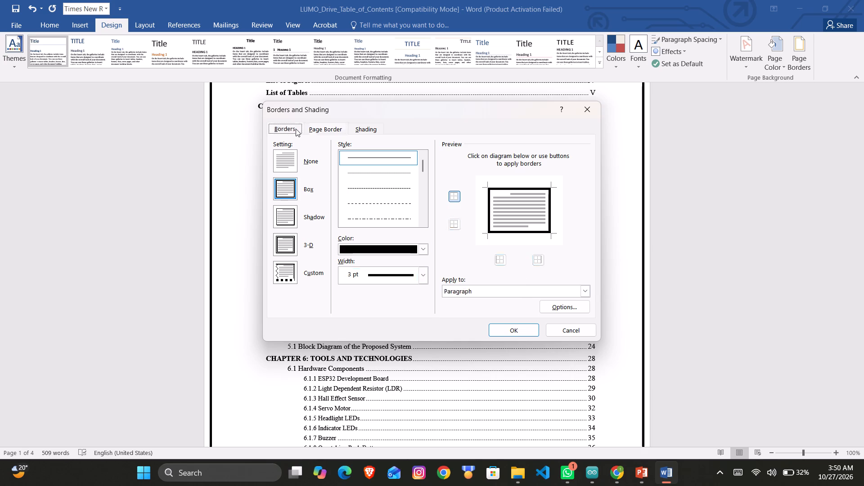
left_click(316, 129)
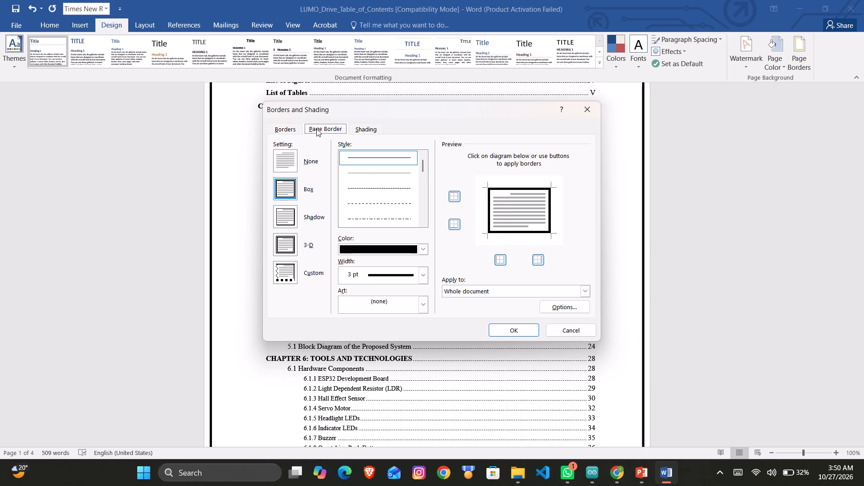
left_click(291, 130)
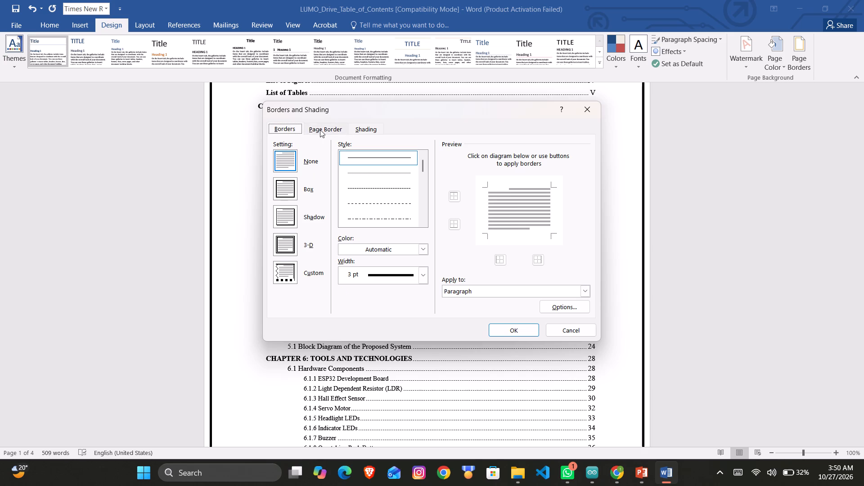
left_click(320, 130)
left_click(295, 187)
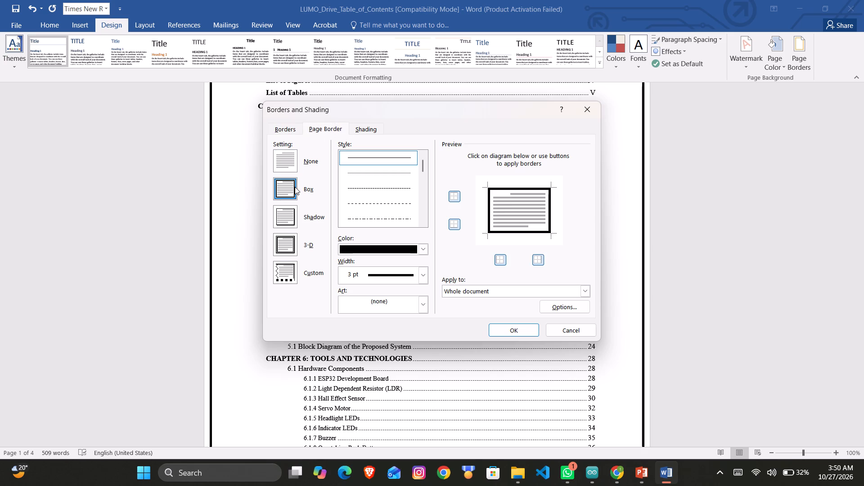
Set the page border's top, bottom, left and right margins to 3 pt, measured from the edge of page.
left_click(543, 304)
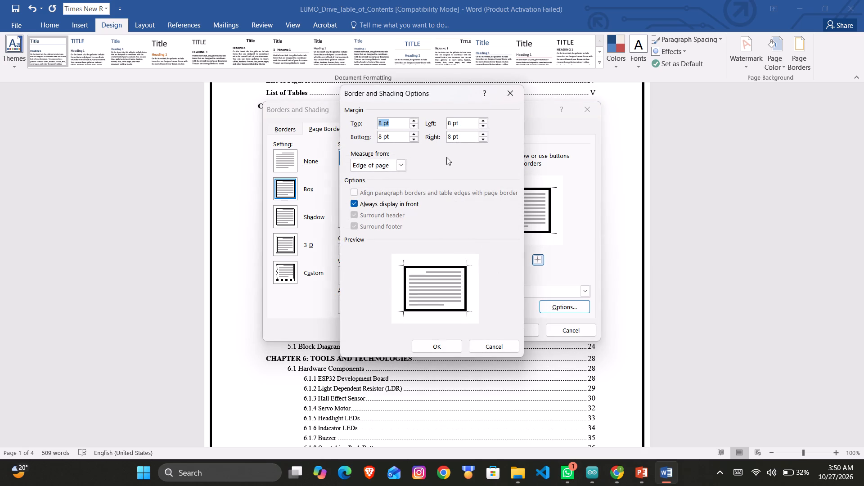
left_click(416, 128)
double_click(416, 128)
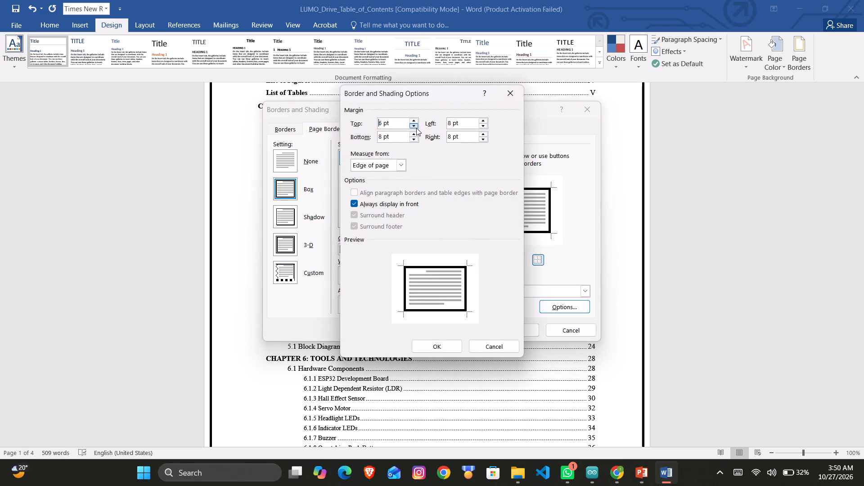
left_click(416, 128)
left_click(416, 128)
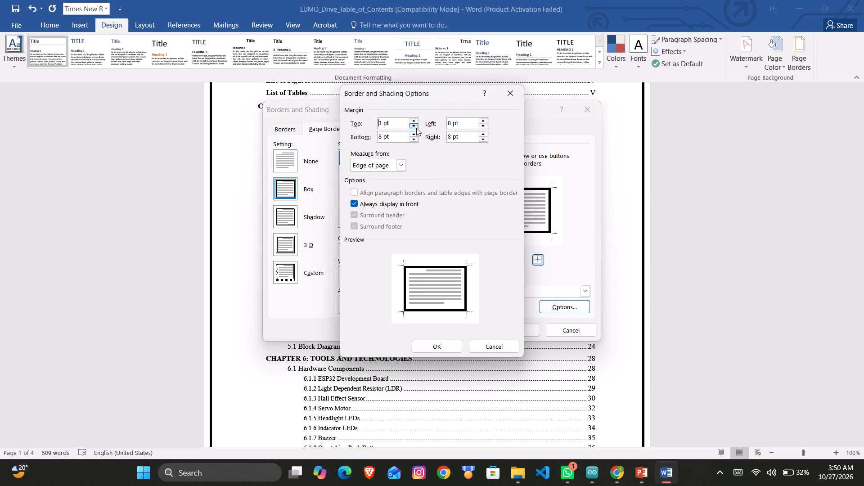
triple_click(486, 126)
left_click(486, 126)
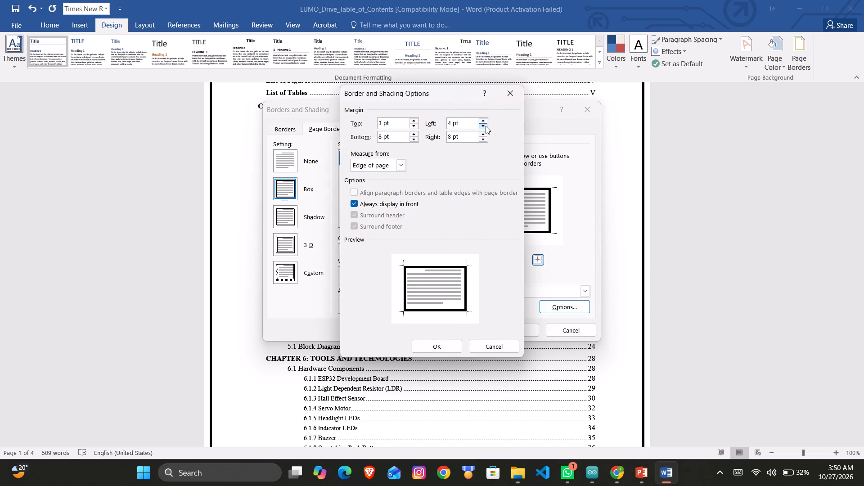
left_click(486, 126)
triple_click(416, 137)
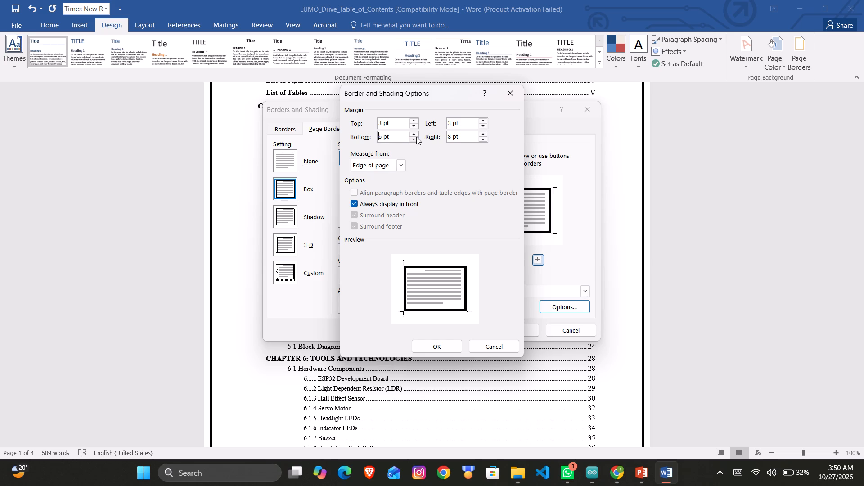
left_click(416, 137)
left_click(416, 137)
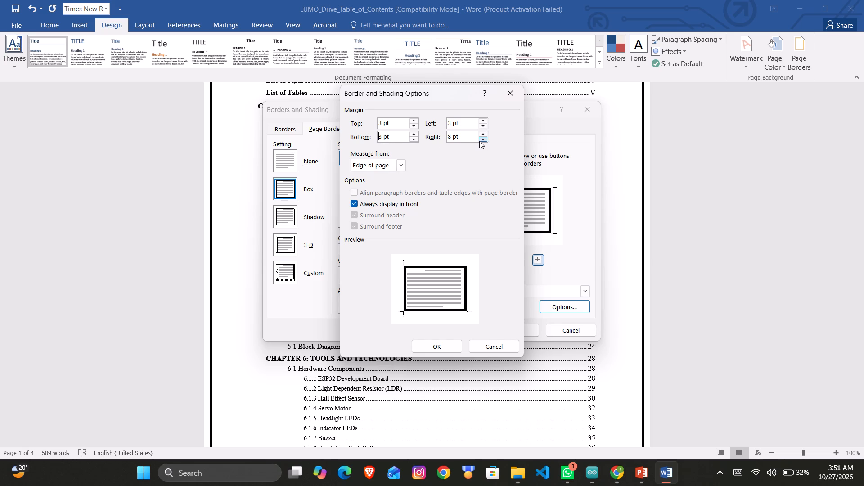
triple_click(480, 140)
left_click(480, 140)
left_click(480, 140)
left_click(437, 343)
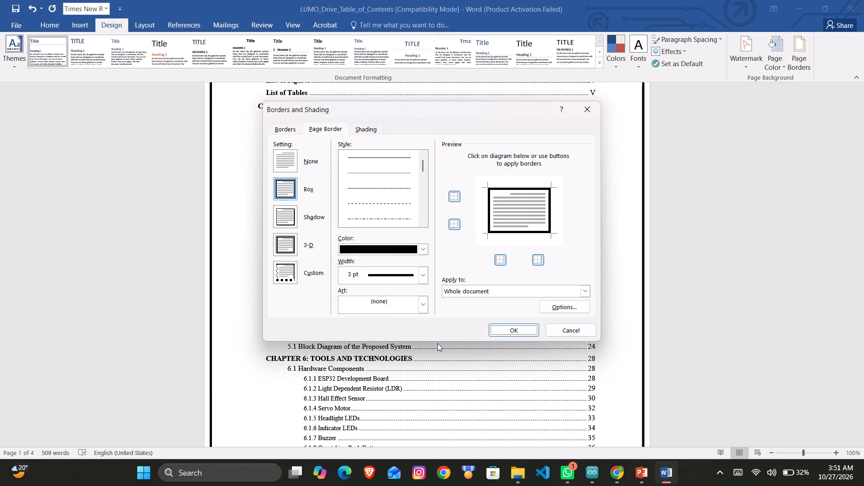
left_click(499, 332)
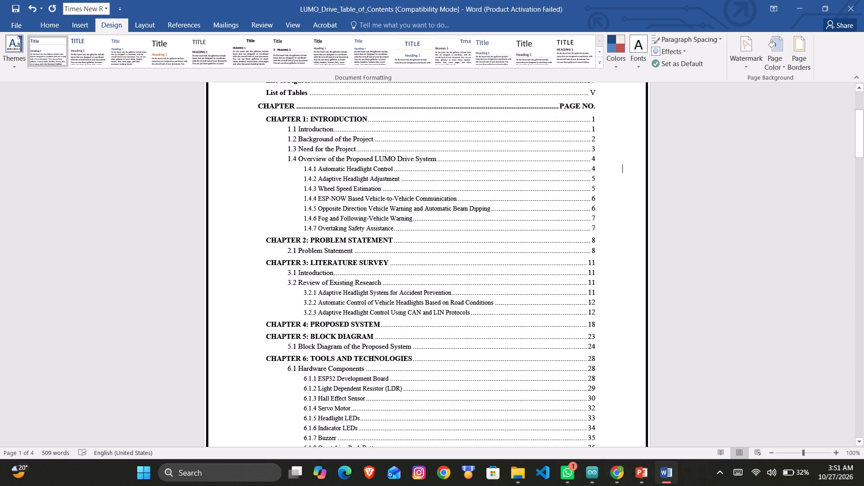
Set the page border's top, left, bottom and right margins to 15 pt from the edge of page for the whole document.
left_click(796, 63)
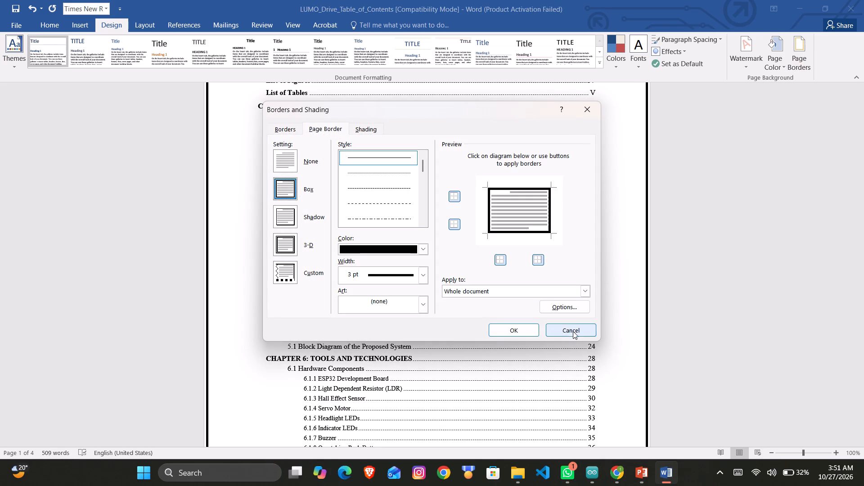
left_click(567, 312)
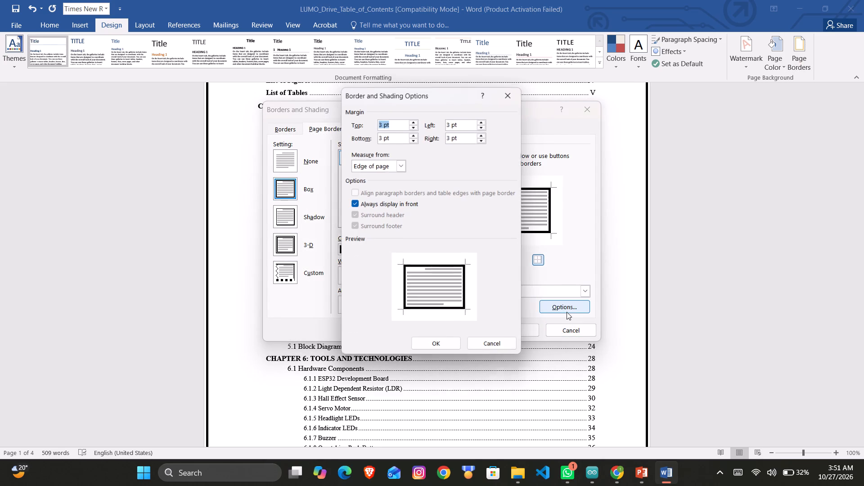
triple_click(417, 122)
triple_click(417, 122)
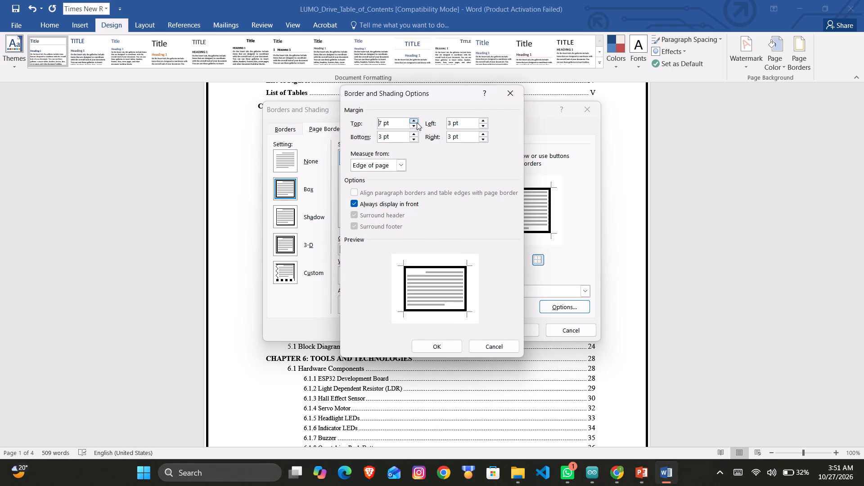
triple_click(417, 122)
triple_click(417, 122)
triple_click(417, 122)
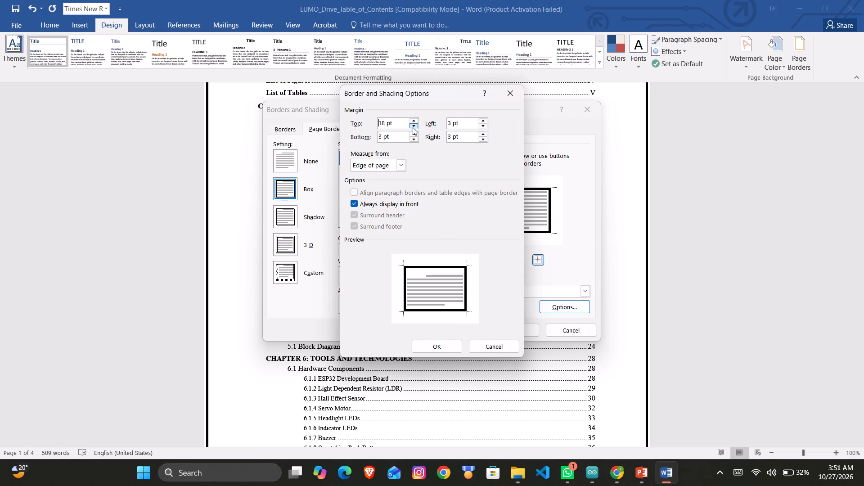
triple_click(413, 127)
left_click(413, 127)
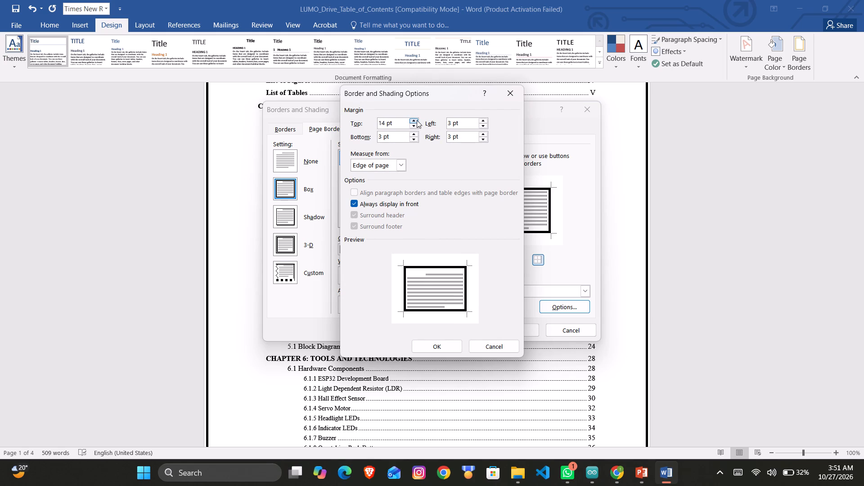
left_click(417, 120)
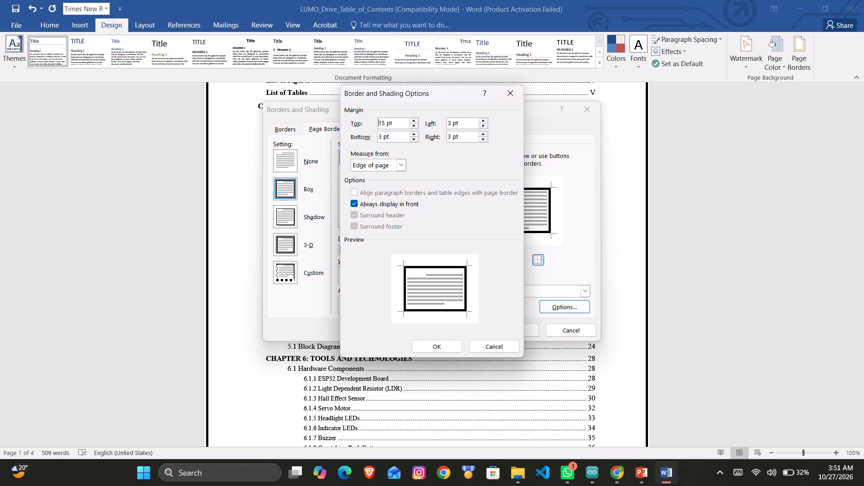
left_click(451, 123)
key("BackSpace")
type("15")
left_click(383, 135)
key("BackSpace")
key("BackSpace")
type("15")
left_click(450, 135)
key("BackSpace")
type("15")
left_click(448, 347)
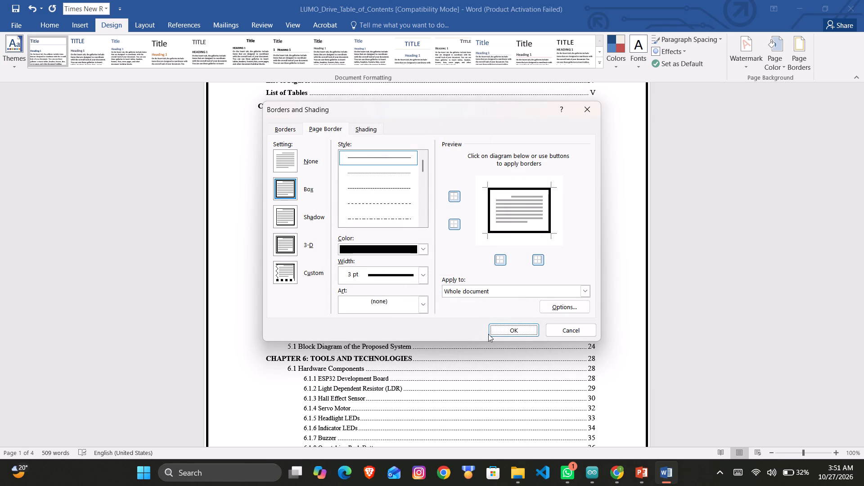
left_click(492, 332)
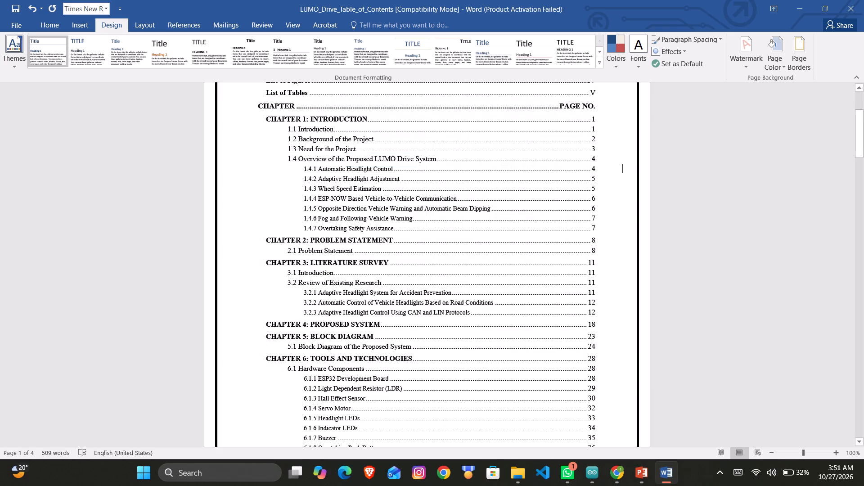
Check how the page border sits around the content throughout the document, from the title to the list of tables.
scroll(492, 332, "up", 2)
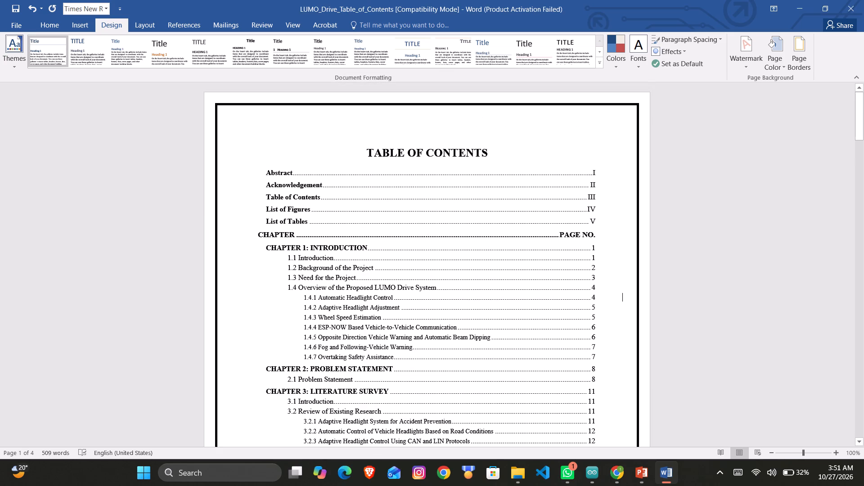
scroll(492, 332, "up", 1)
scroll(492, 332, "down", 5)
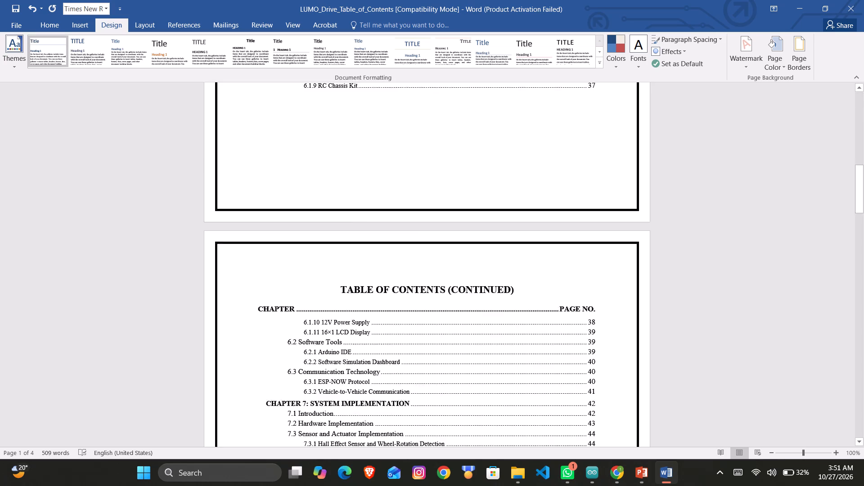
scroll(492, 332, "down", 4)
scroll(492, 332, "up", 2)
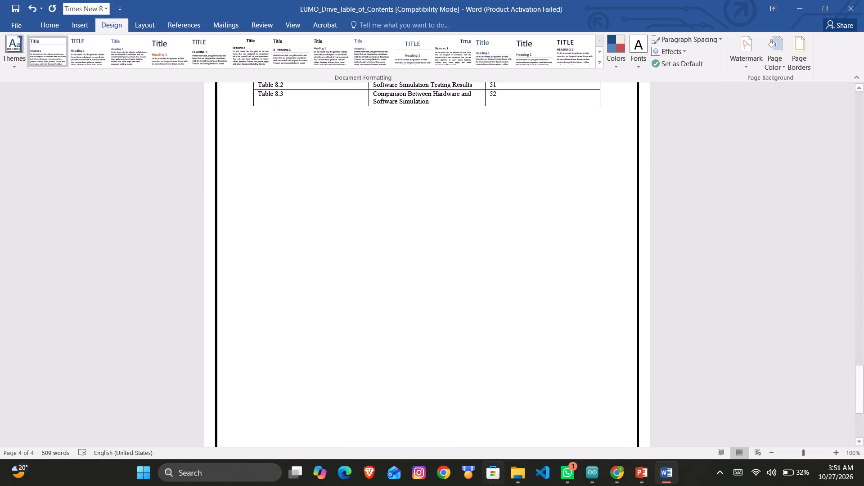
Open the tab PDF from the Downloads folder to view its table of contents layout.
left_click(509, 479)
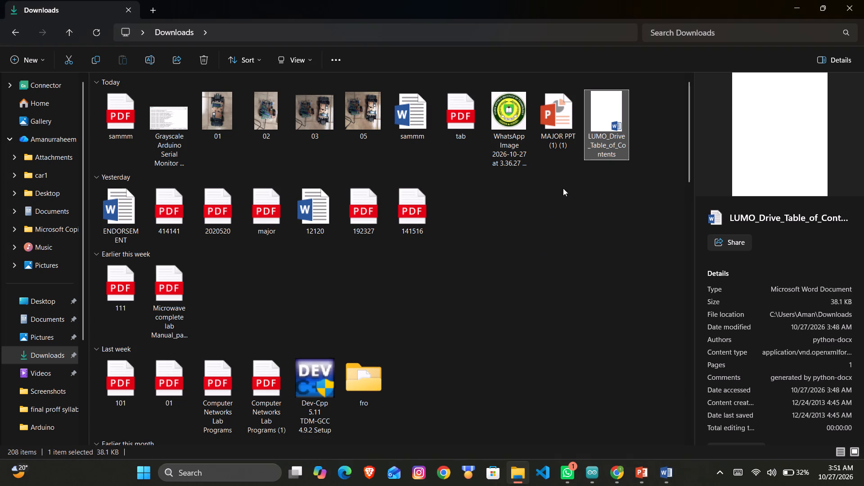
double_click(476, 129)
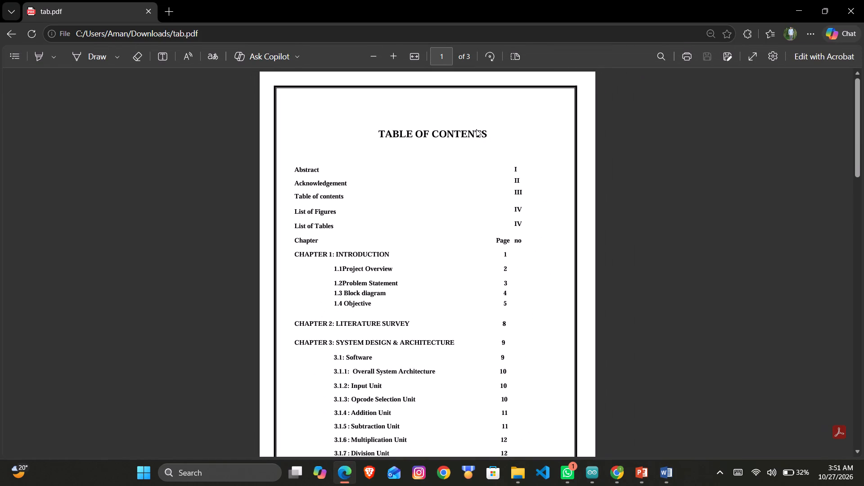
Examine the page border style and its spacing around the table of contents in the reference PDF.
scroll(476, 129, "down", 1)
scroll(476, 129, "right", 1)
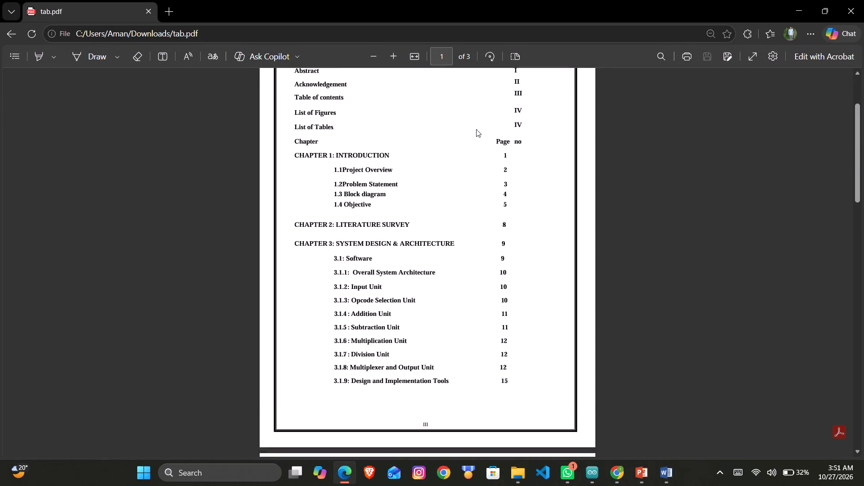
scroll(476, 129, "right", 1)
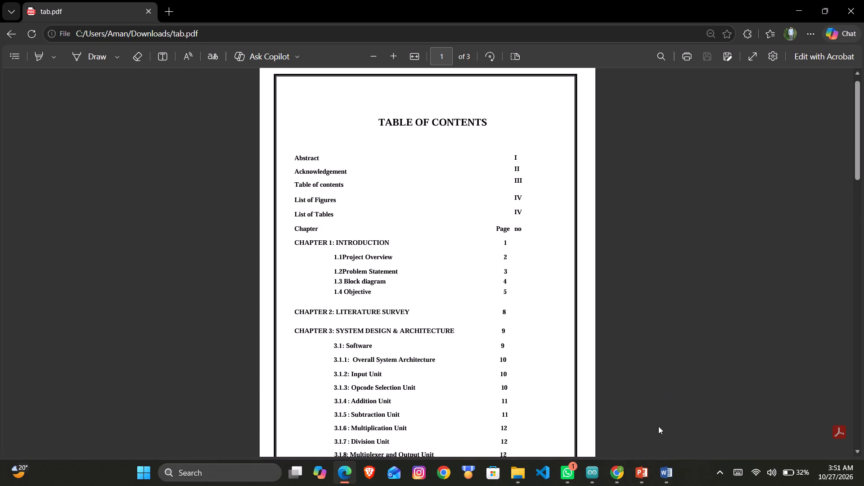
Switch back to Word and change the whole document's page border to a thick-outer, thin-inner double line, 2 ¼ pt wide.
left_click(656, 468)
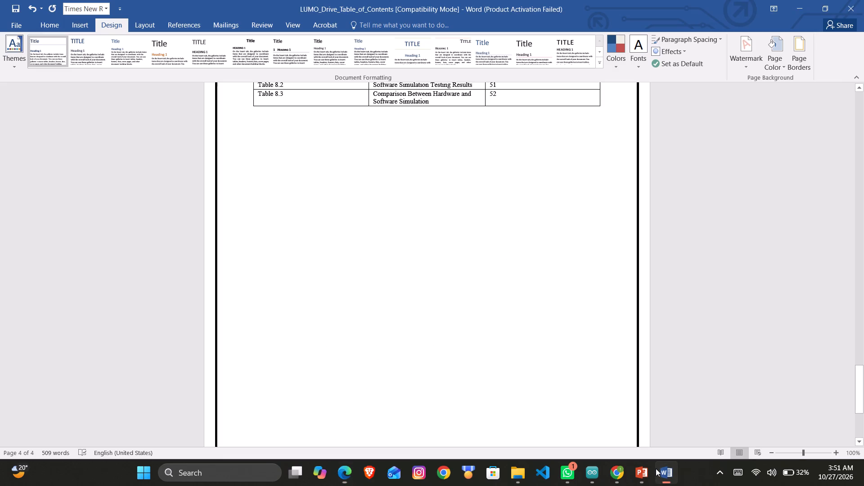
scroll(568, 296, "up", 1)
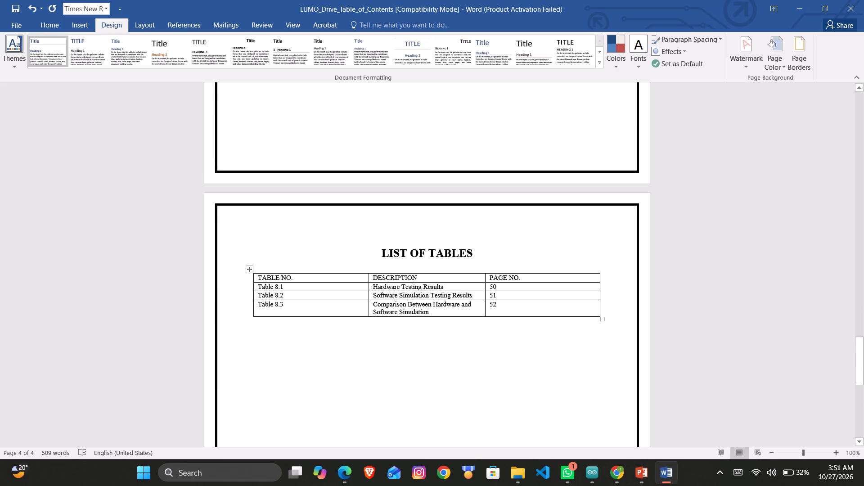
left_click(789, 61)
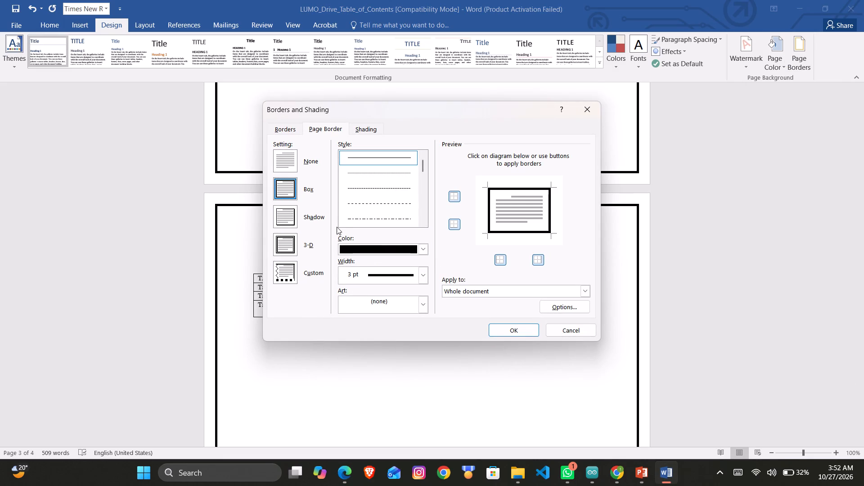
scroll(386, 201, "down", 1)
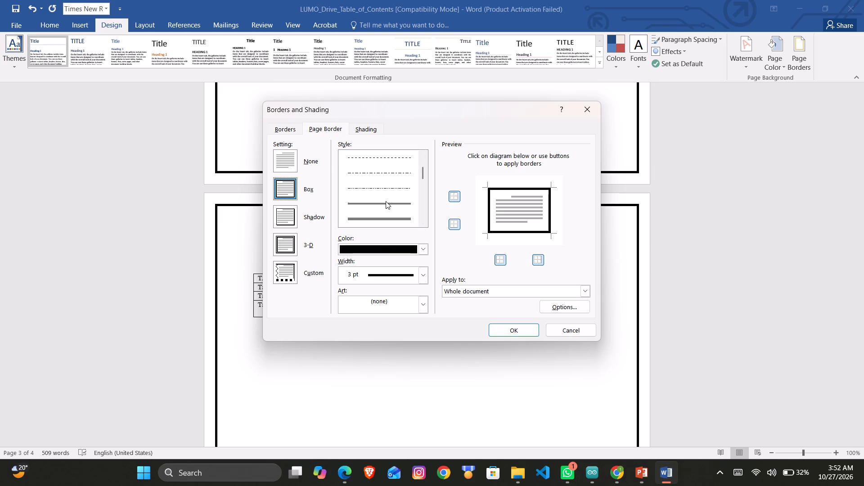
scroll(386, 201, "down", 1)
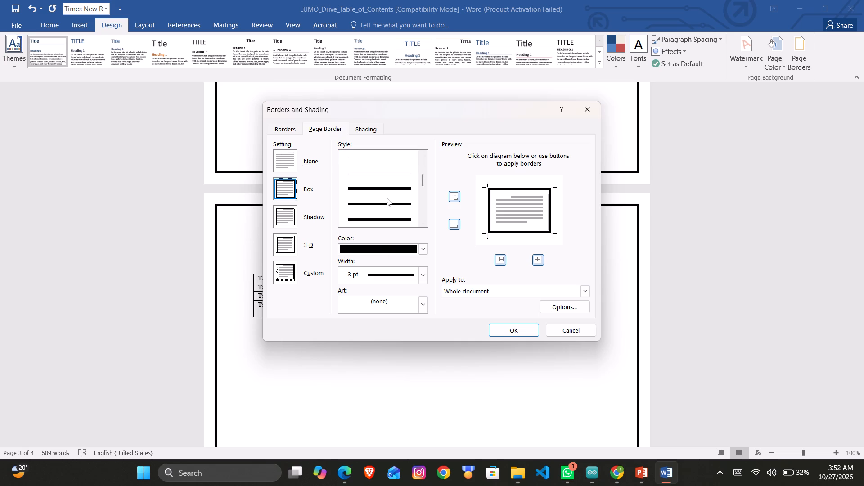
left_click(387, 186)
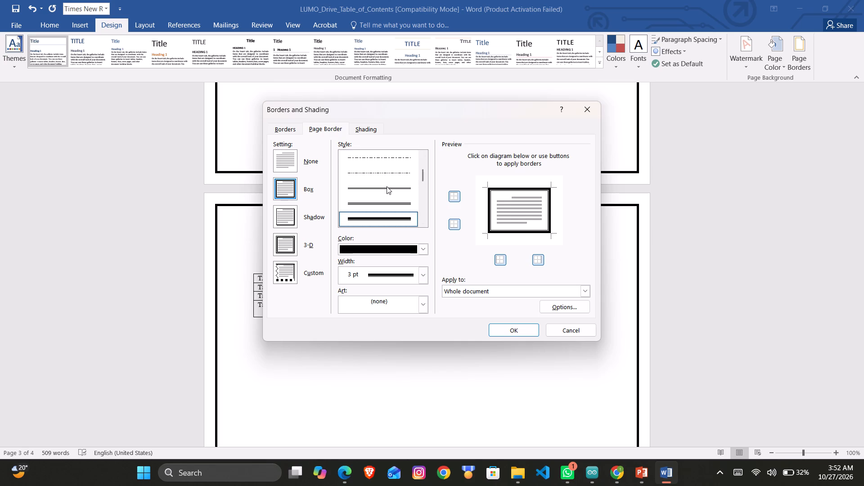
left_click(420, 270)
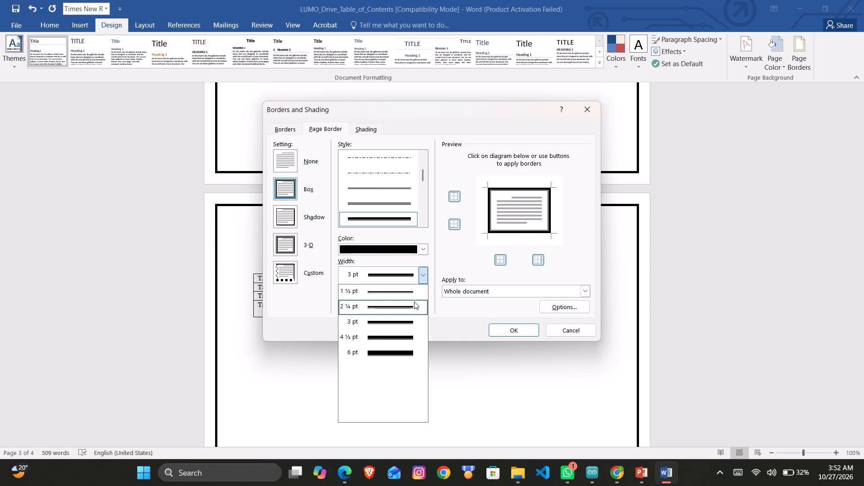
left_click(413, 304)
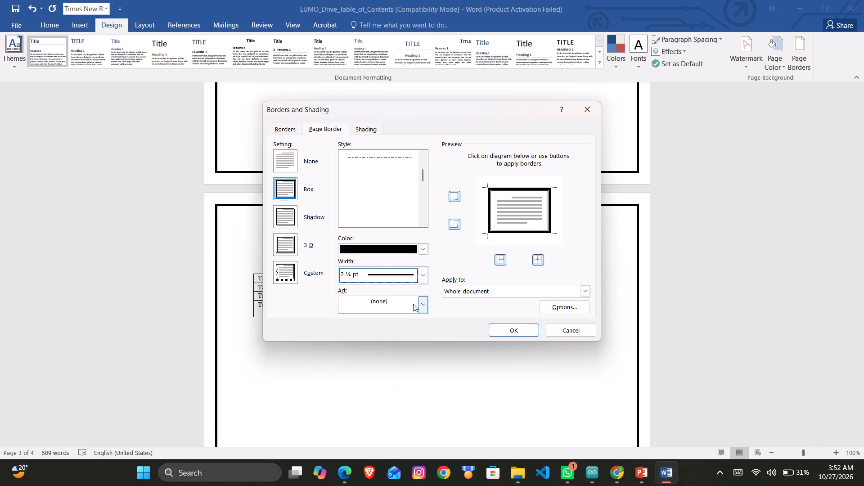
left_click(488, 326)
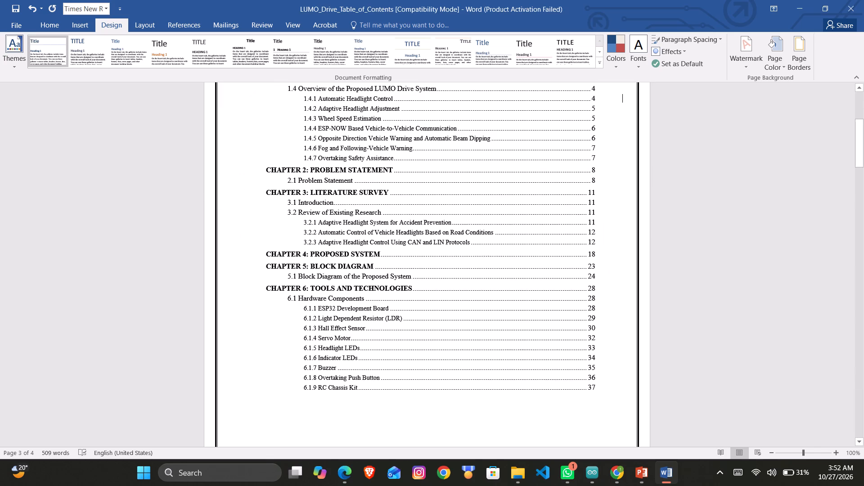
Set the page border's top, bottom, left and right margins to 21 pt from the edge of page.
scroll(488, 326, "up", 1)
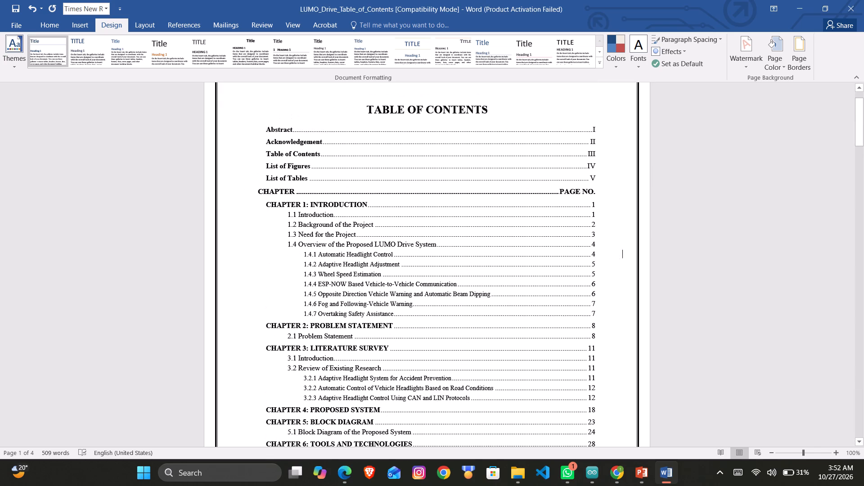
scroll(488, 326, "up", 1)
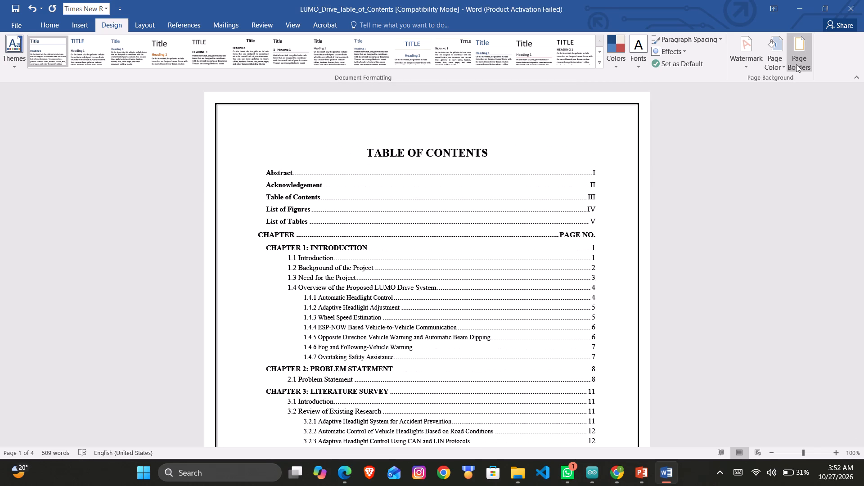
left_click(796, 64)
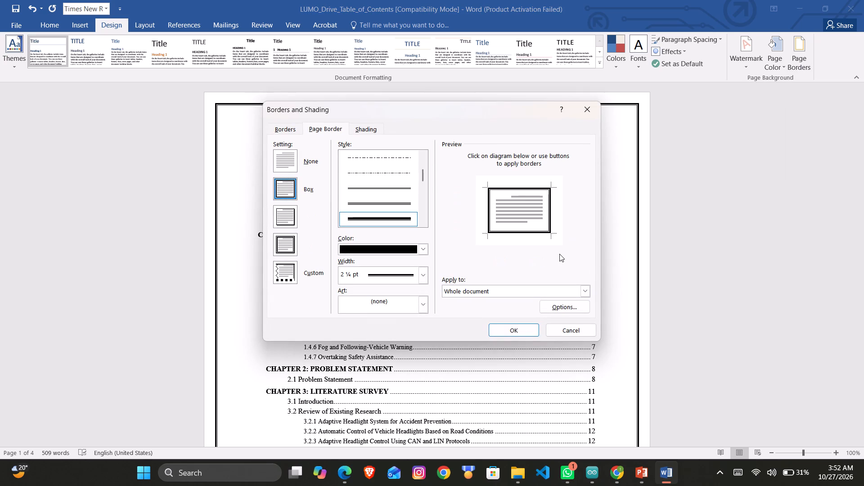
left_click(567, 305)
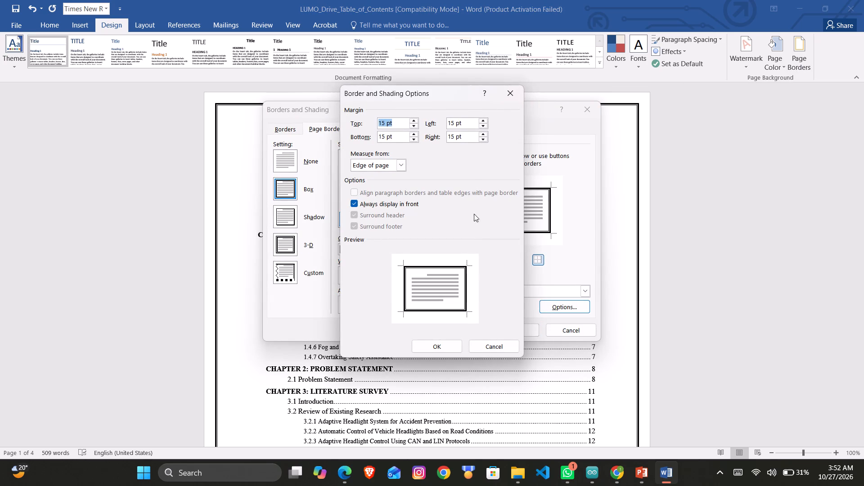
triple_click(416, 122)
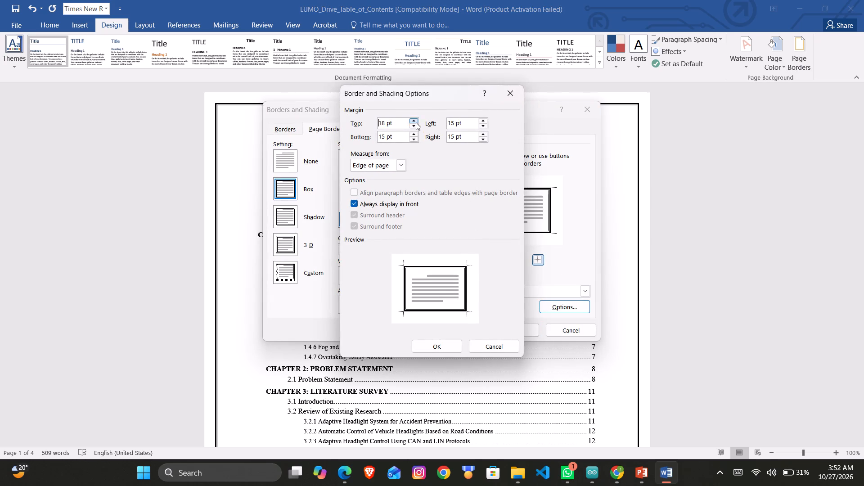
double_click(416, 122)
left_click(416, 122)
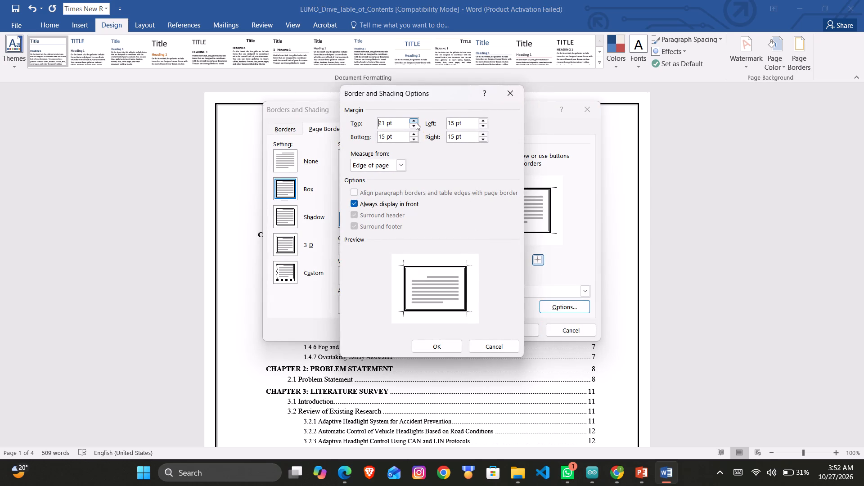
triple_click(414, 134)
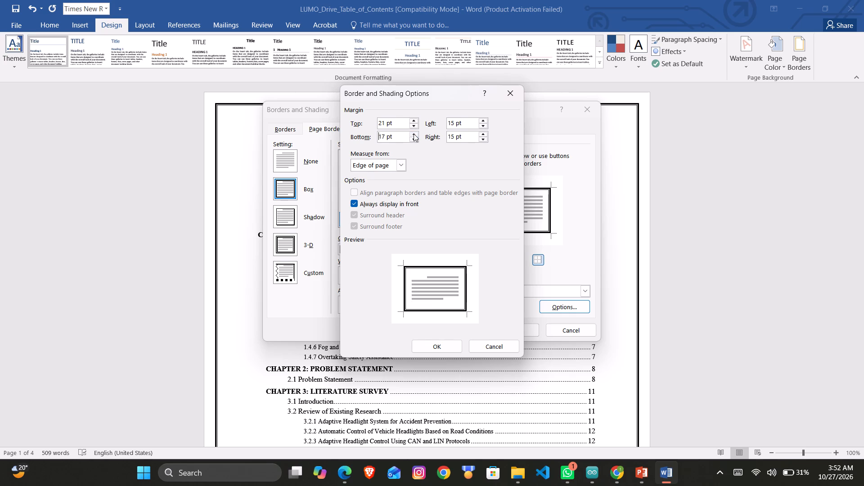
triple_click(414, 134)
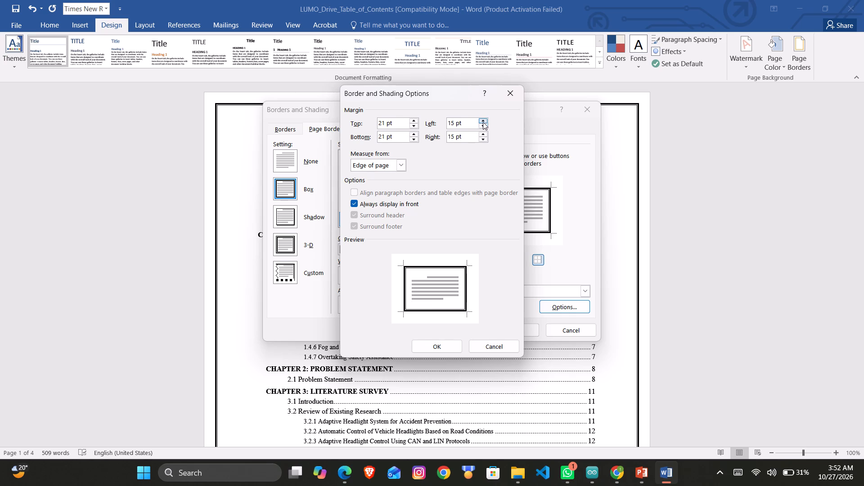
triple_click(482, 120)
double_click(482, 120)
left_click(482, 120)
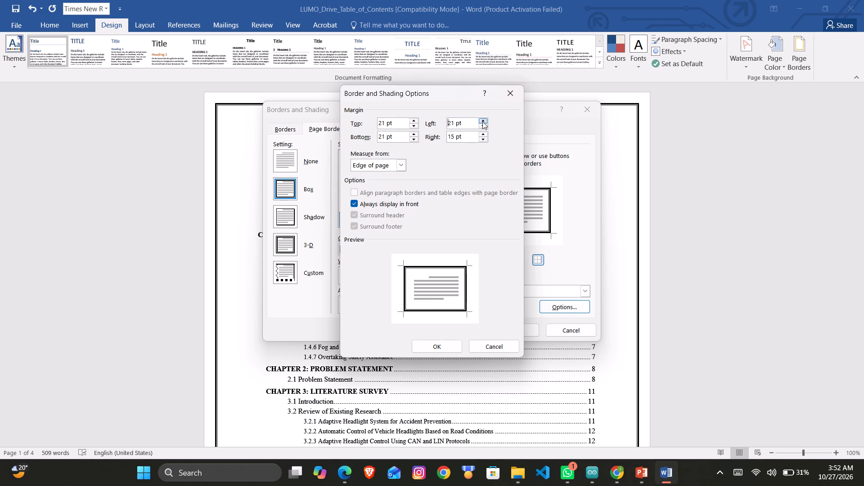
double_click(482, 130)
triple_click(482, 131)
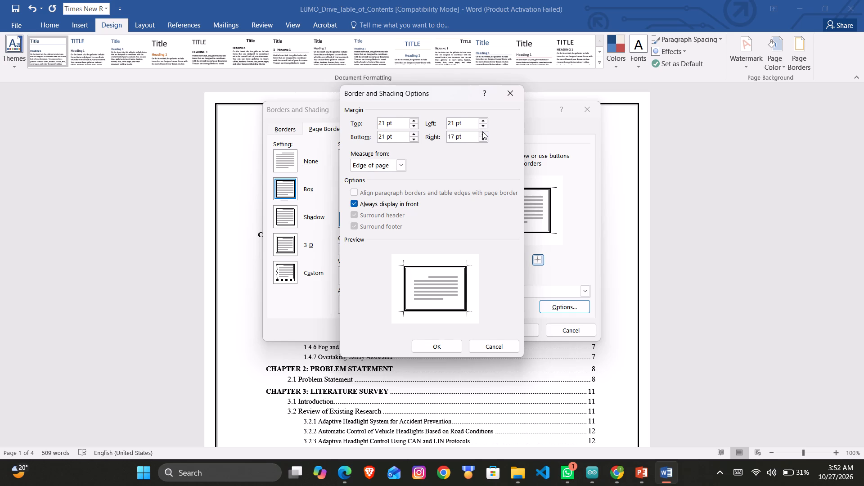
double_click(482, 131)
left_click(482, 131)
left_click(436, 350)
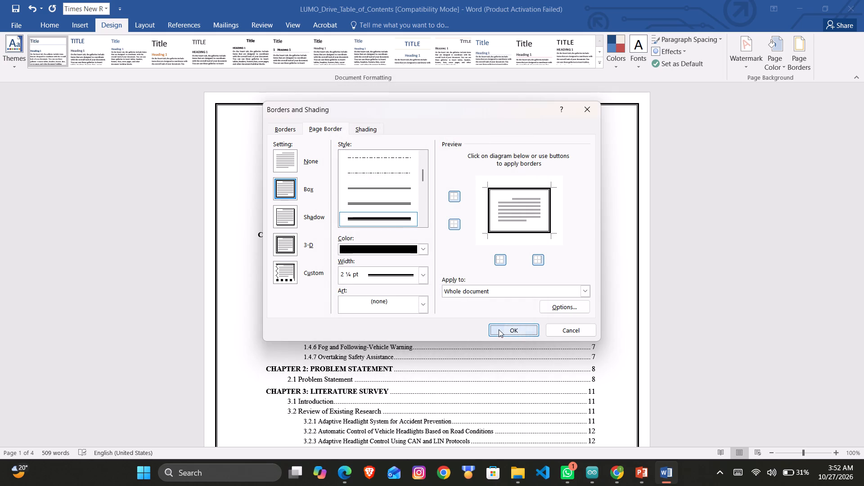
left_click(499, 329)
Set the page border's line width to 3 pt for the whole document.
scroll(499, 329, "down", 2)
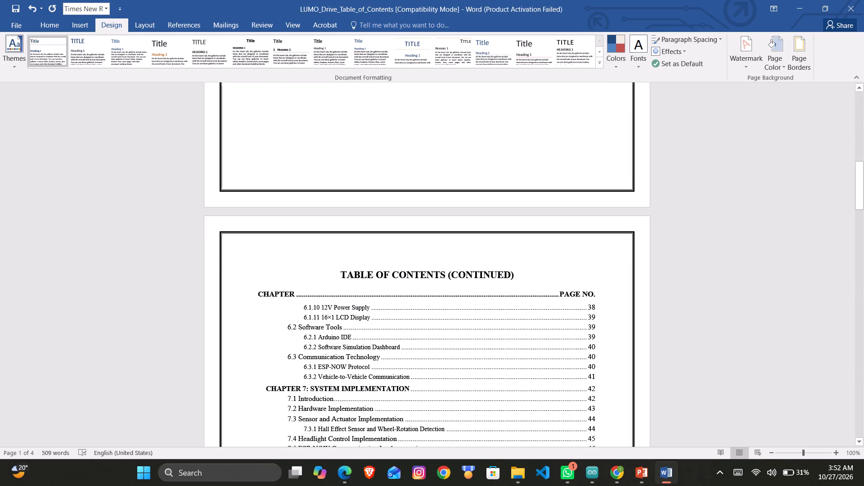
scroll(499, 329, "down", 1)
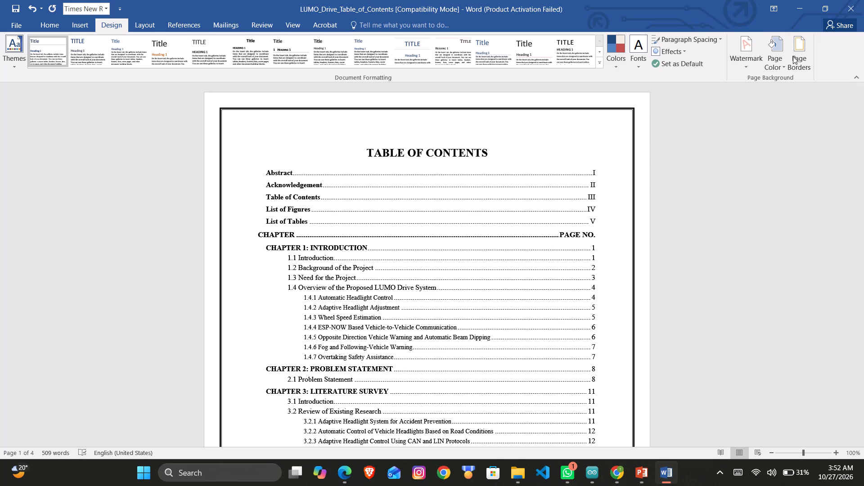
left_click(798, 59)
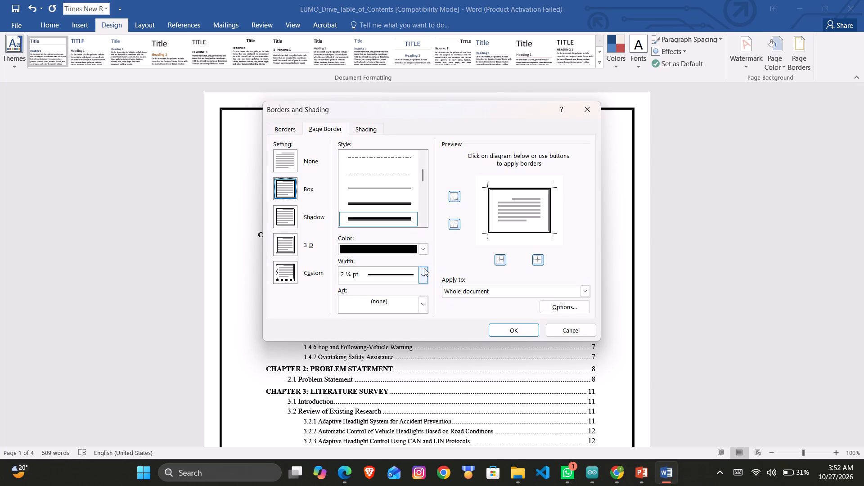
left_click(424, 271)
left_click(409, 321)
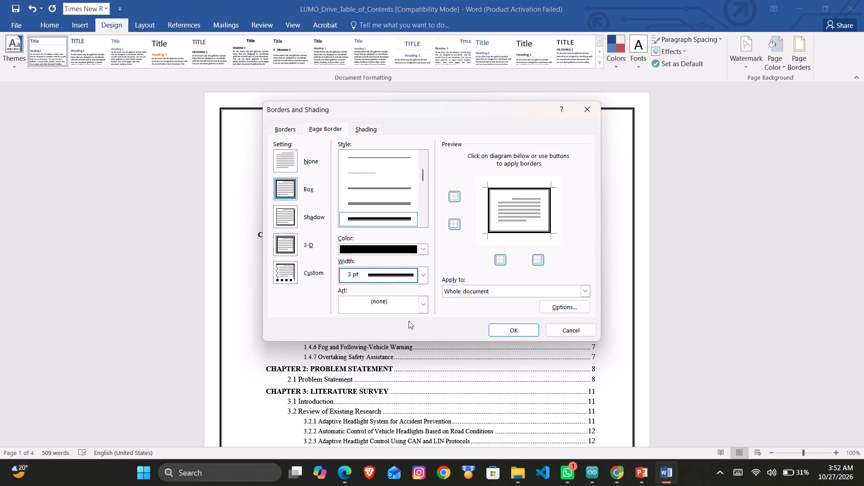
left_click(508, 328)
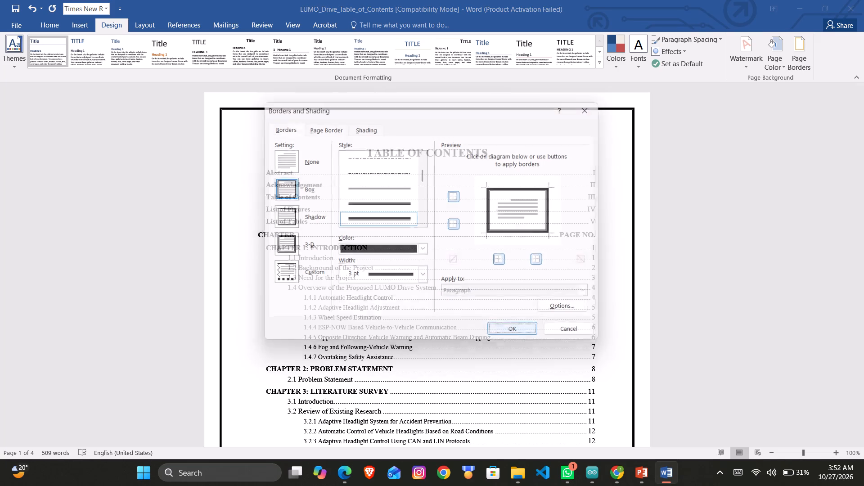
Set the page border's top, left, bottom and right margins to 28 pt from the edge of page.
left_click(798, 66)
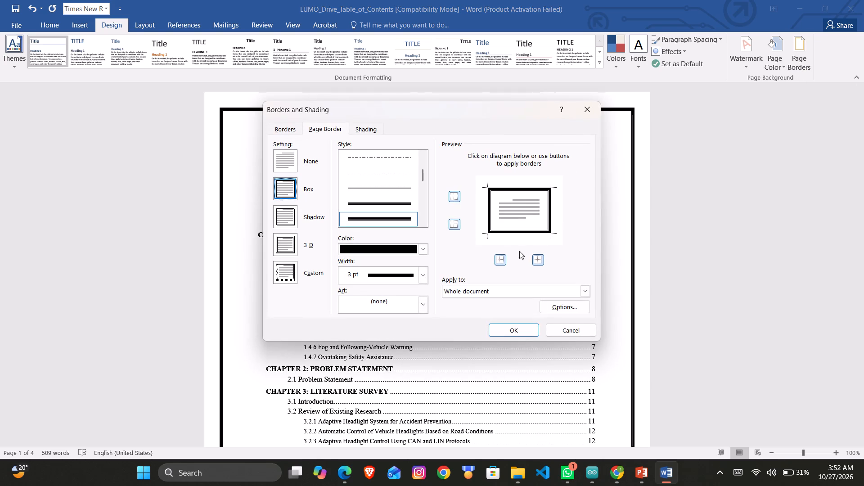
left_click(544, 304)
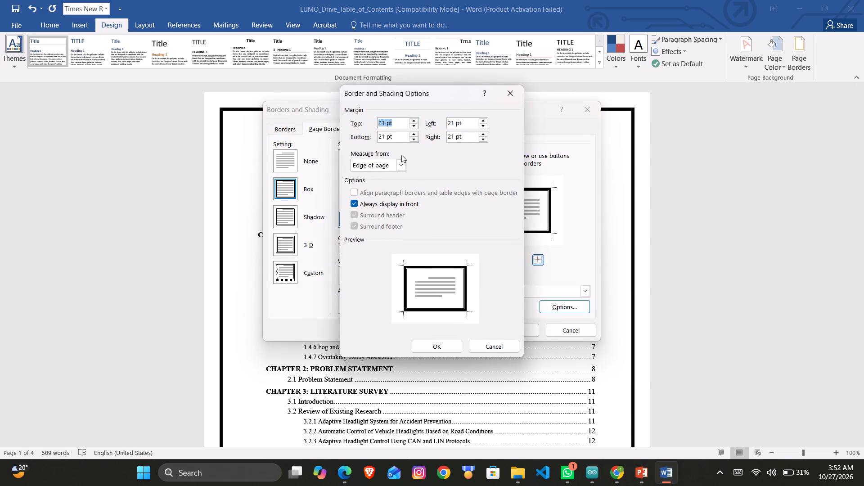
triple_click(414, 121)
triple_click(414, 121)
left_click(414, 121)
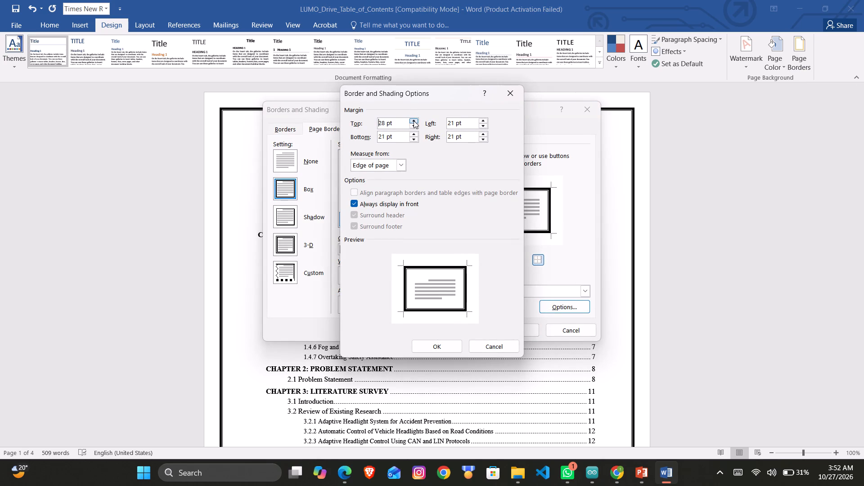
triple_click(481, 122)
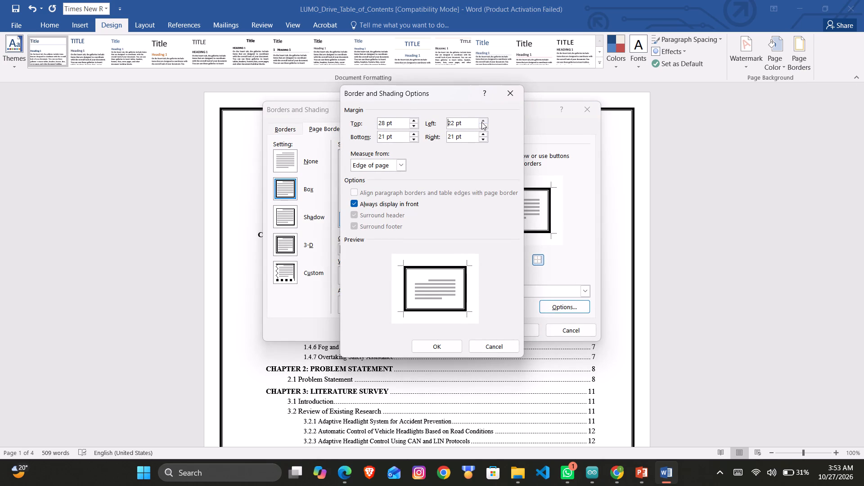
triple_click(481, 122)
left_click(481, 122)
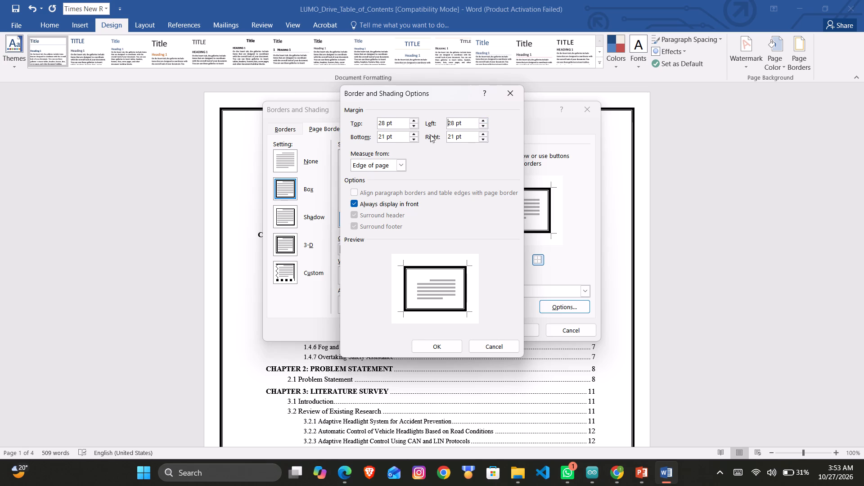
triple_click(416, 132)
triple_click(416, 132)
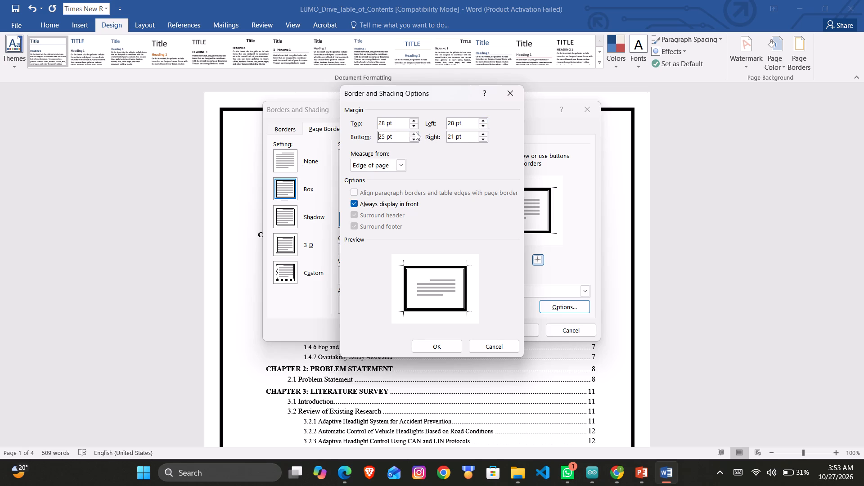
left_click(416, 132)
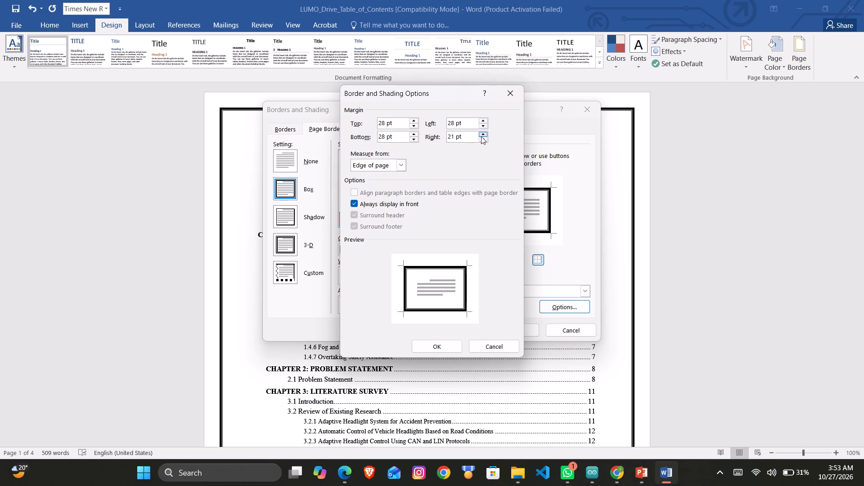
triple_click(481, 132)
triple_click(481, 132)
left_click(481, 132)
left_click(459, 343)
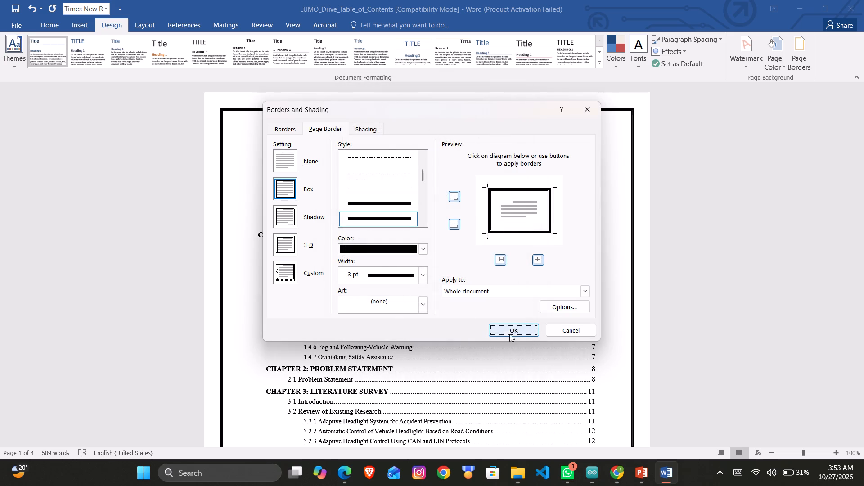
left_click(514, 332)
Set the font size of the five front-matter entries, from Abstract to List of Tables, to 12 pt.
scroll(514, 332, "down", 1)
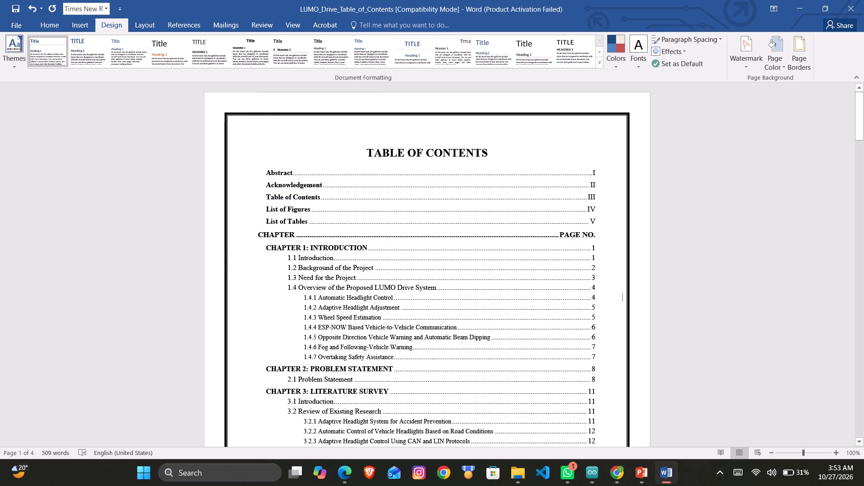
scroll(514, 332, "down", 3)
scroll(514, 332, "up", 1)
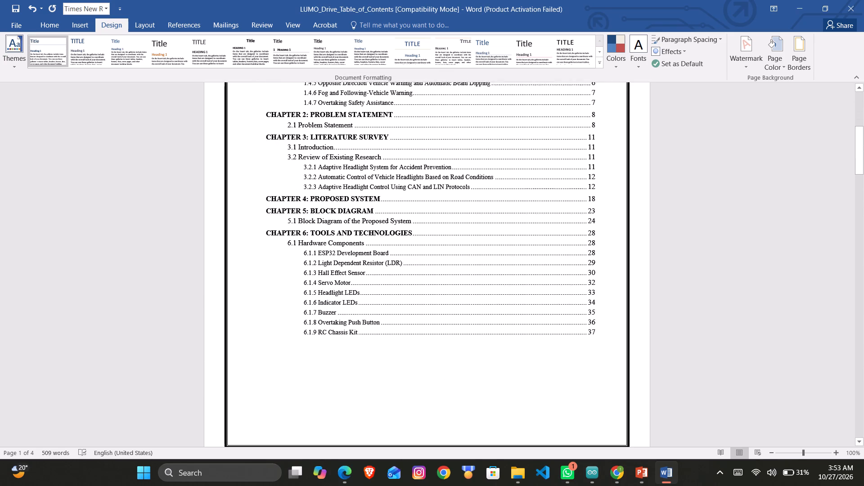
scroll(514, 332, "up", 2)
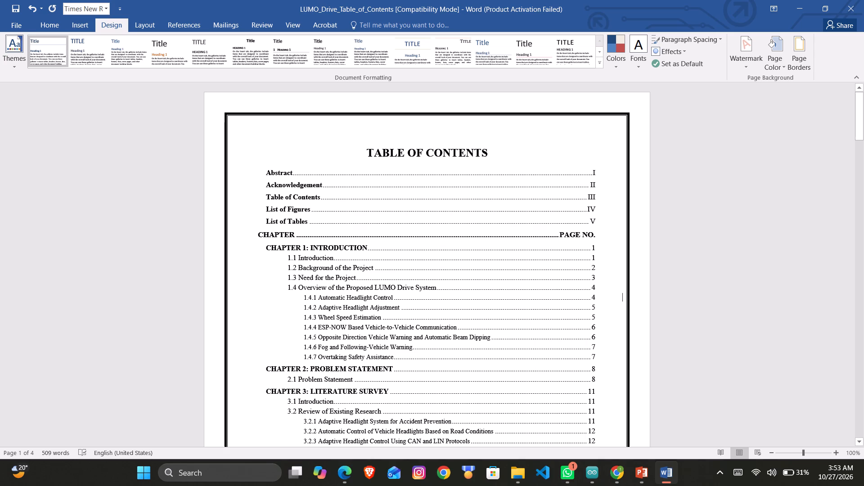
left_click_drag(267, 172, 521, 228)
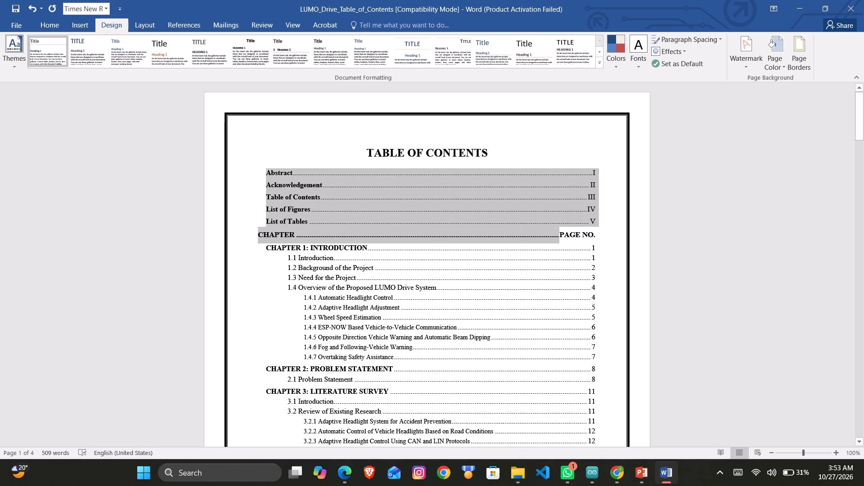
left_click_drag(521, 228, 590, 214)
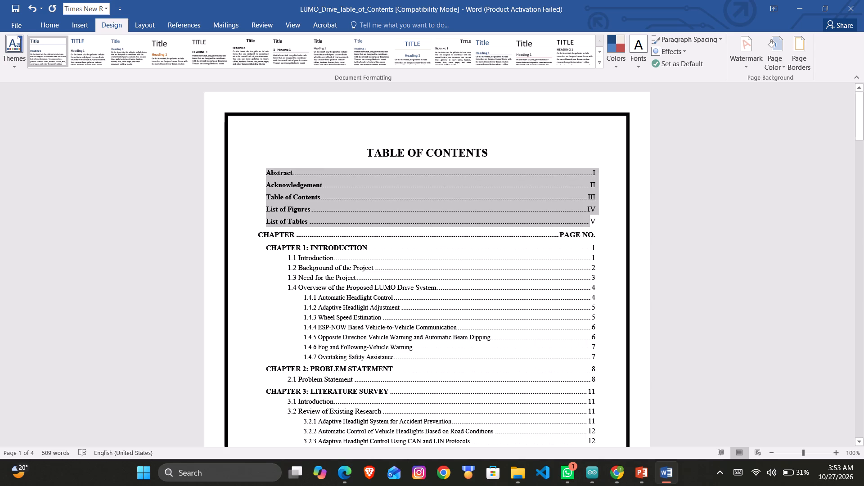
left_click_drag(590, 214, 611, 221)
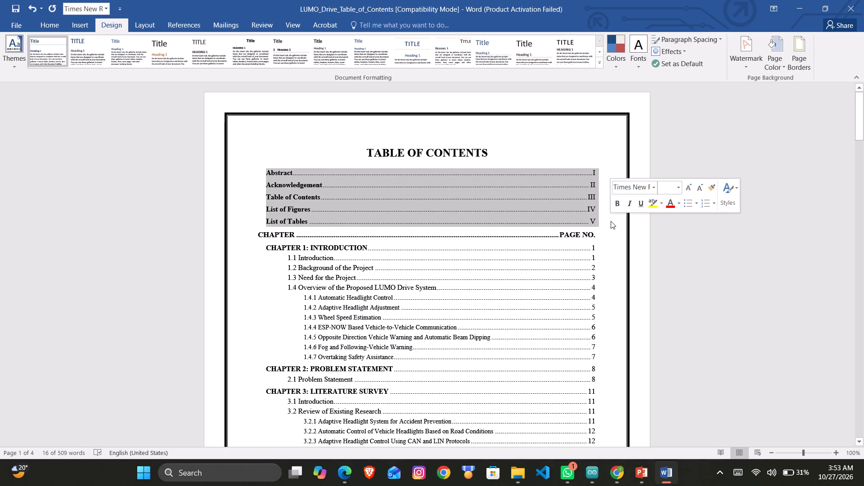
left_click(679, 184)
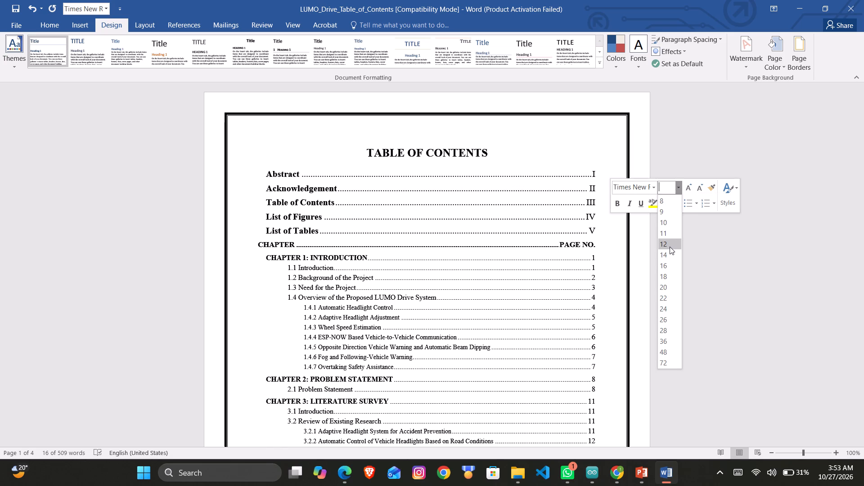
left_click(670, 247)
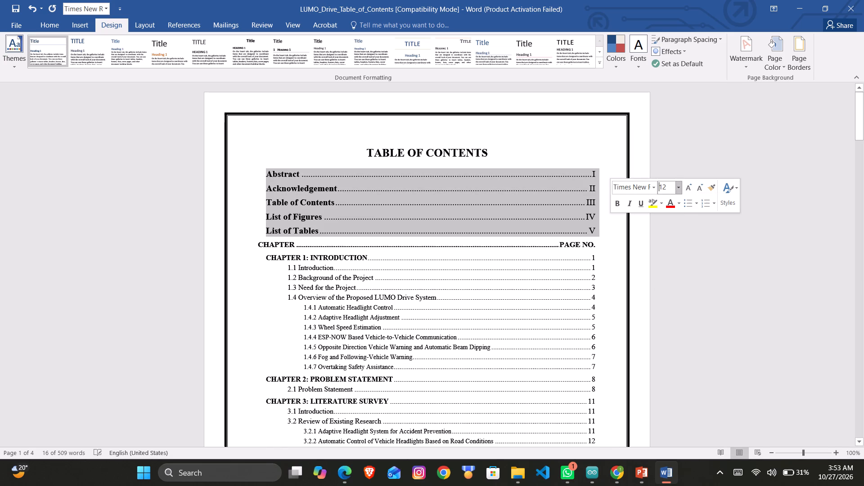
left_click(588, 265)
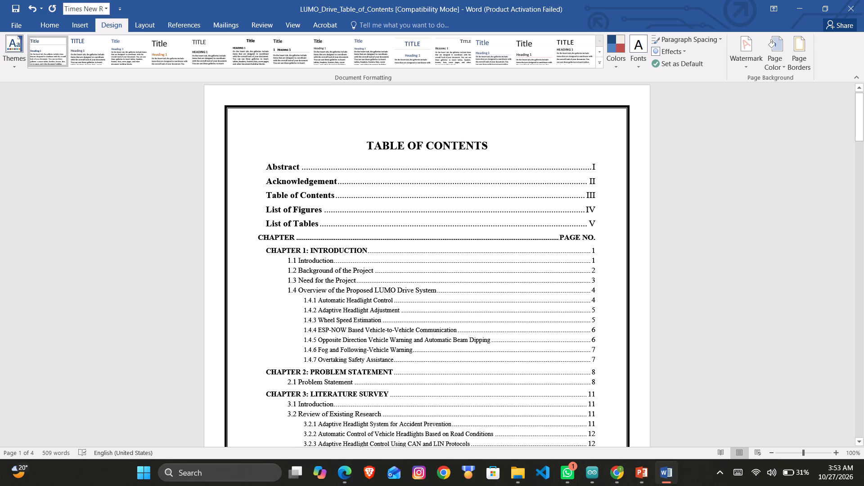
Check the entry layout in the reference PDF, and delete the dotted leader between Abstract and its page number I in Word.
left_click(352, 472)
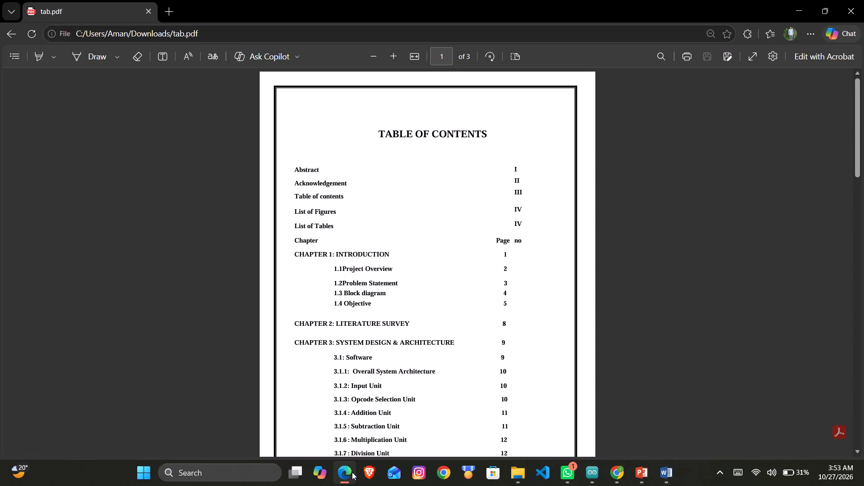
left_click(352, 472)
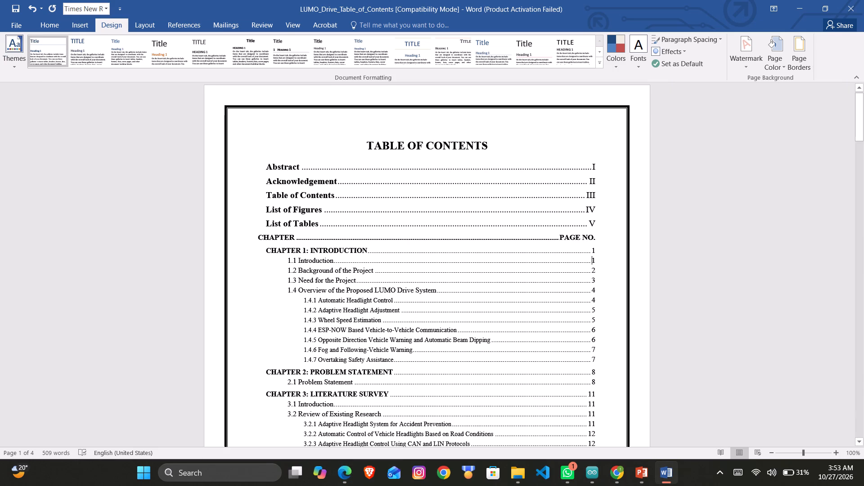
left_click_drag(301, 168, 556, 173)
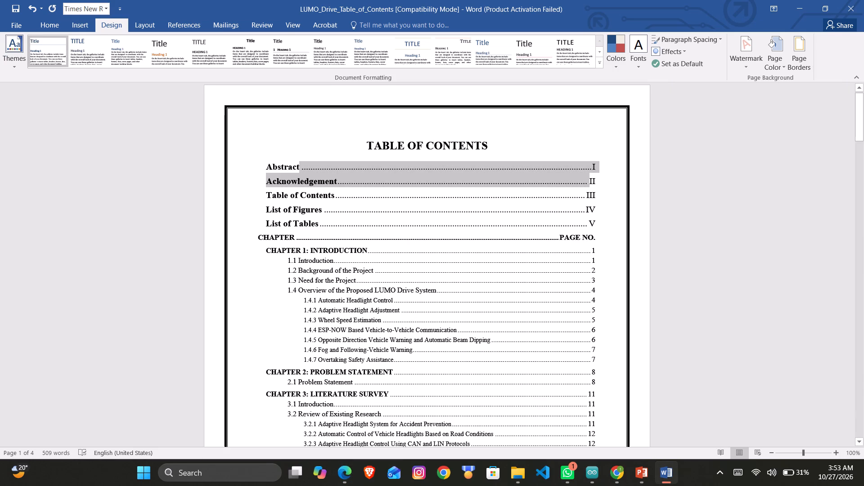
left_click_drag(556, 173, 585, 163)
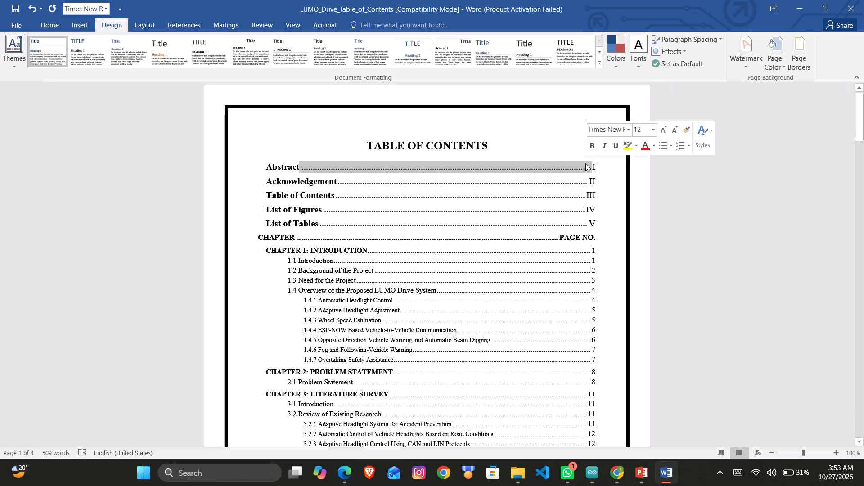
key("Delete")
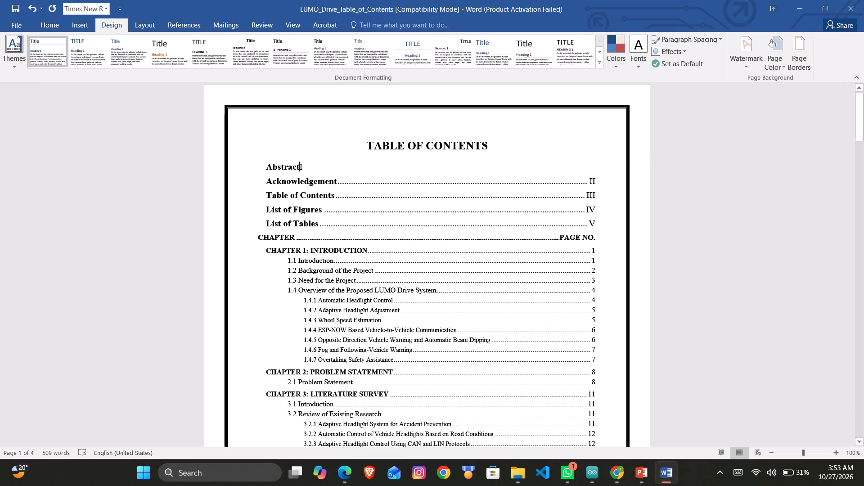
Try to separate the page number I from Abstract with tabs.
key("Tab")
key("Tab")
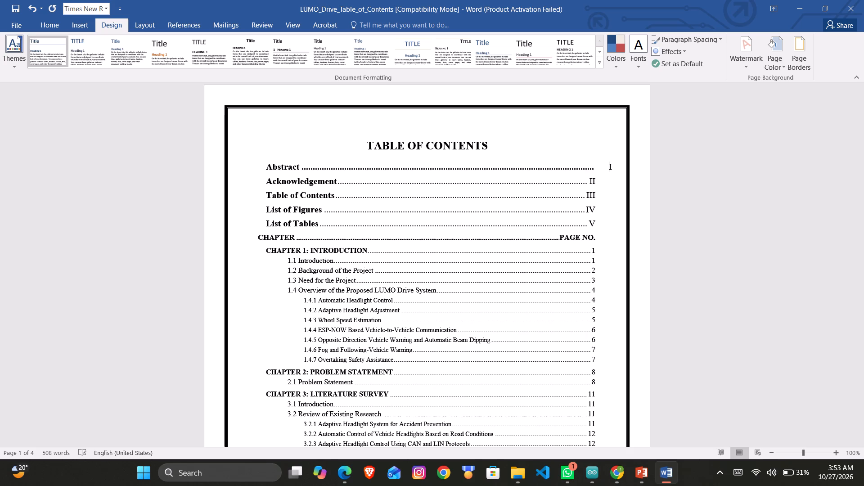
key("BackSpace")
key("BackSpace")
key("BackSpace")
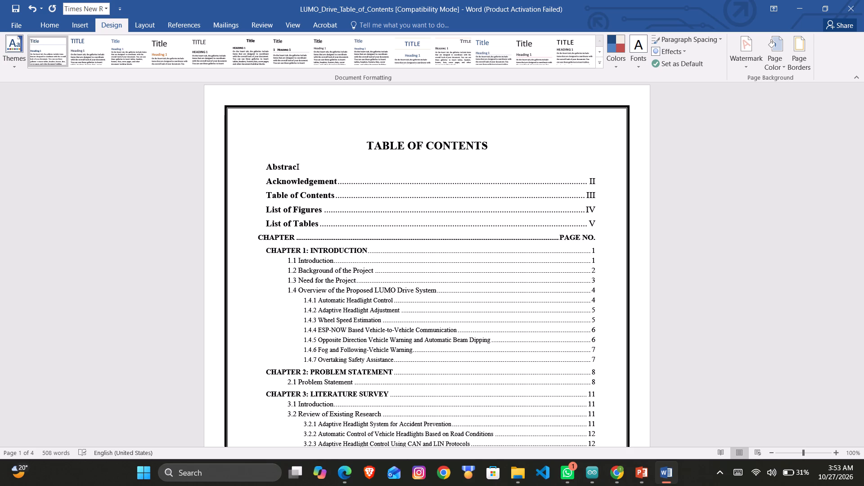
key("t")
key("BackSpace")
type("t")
Insert a long run of blank spaces between Abstract and its page number I in place of the dotted leader.
key("space")
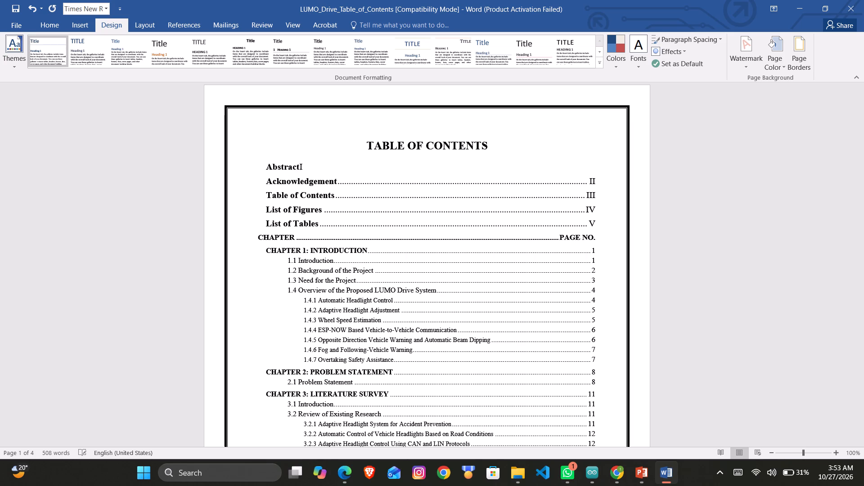
key("space")
key("space")
key("Tab")
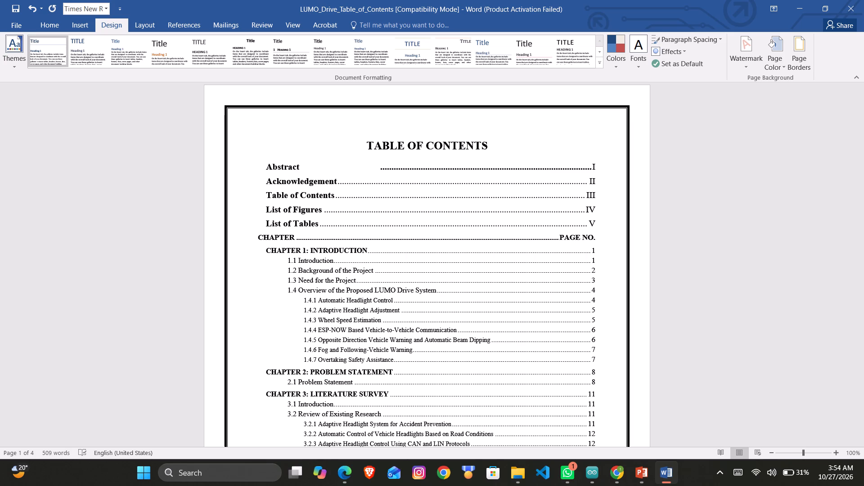
key("BackSpace")
key("space")
key("space")
key("space")
key("space")
key("space")
key("space")
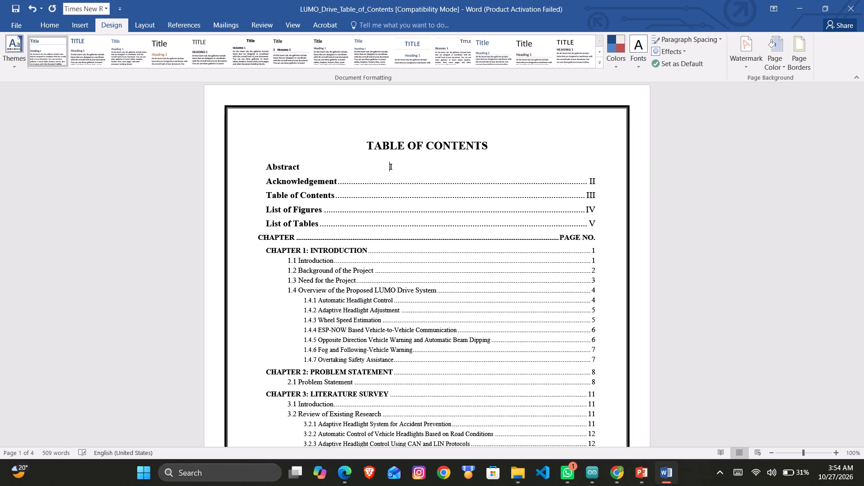
key("space")
key("space")
key("space")
key("space")
key("space")
key("space")
key("space")
key("space")
key("space")
key("space")
key("space")
key("space")
key("space")
key("space")
key("space")
key("space")
key("space")
key("space")
key("space")
key("space")
key("space")
key("space")
key("space")
key("space")
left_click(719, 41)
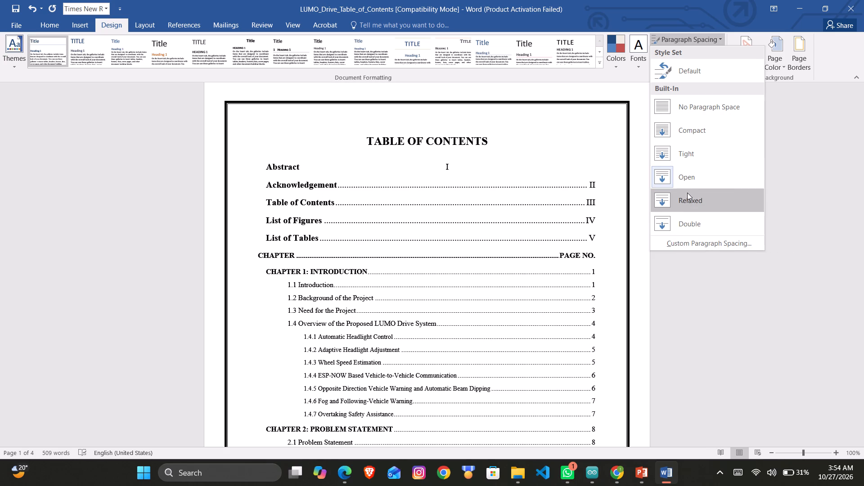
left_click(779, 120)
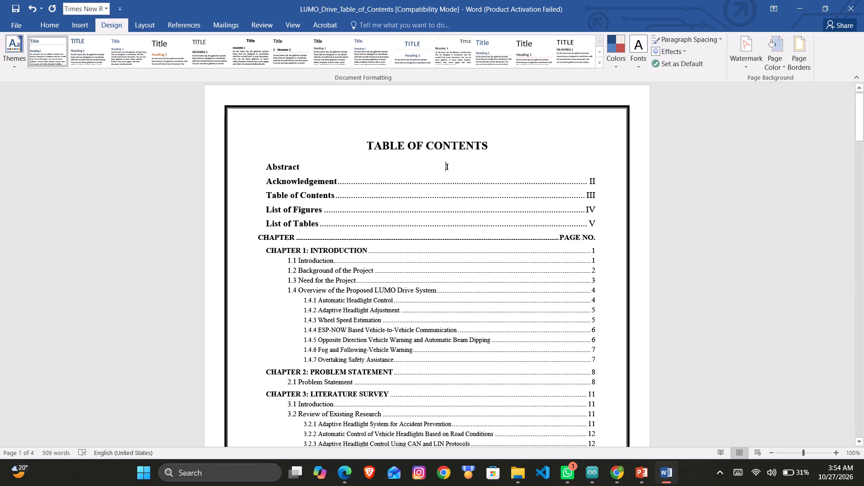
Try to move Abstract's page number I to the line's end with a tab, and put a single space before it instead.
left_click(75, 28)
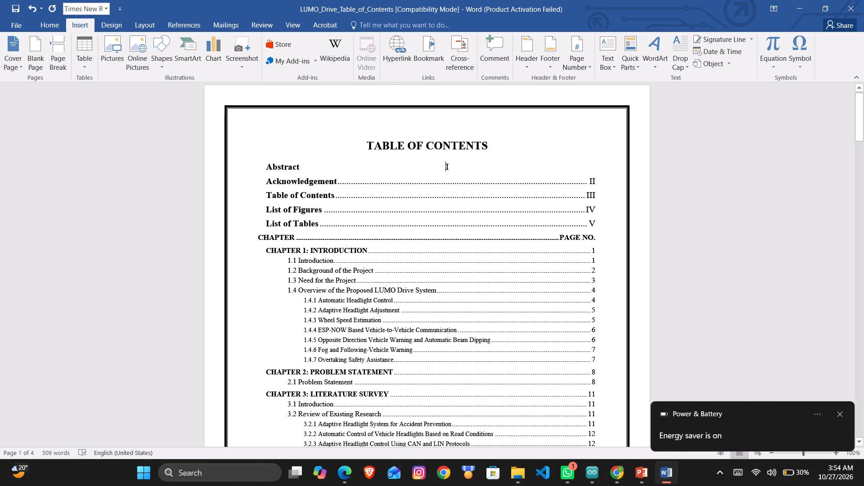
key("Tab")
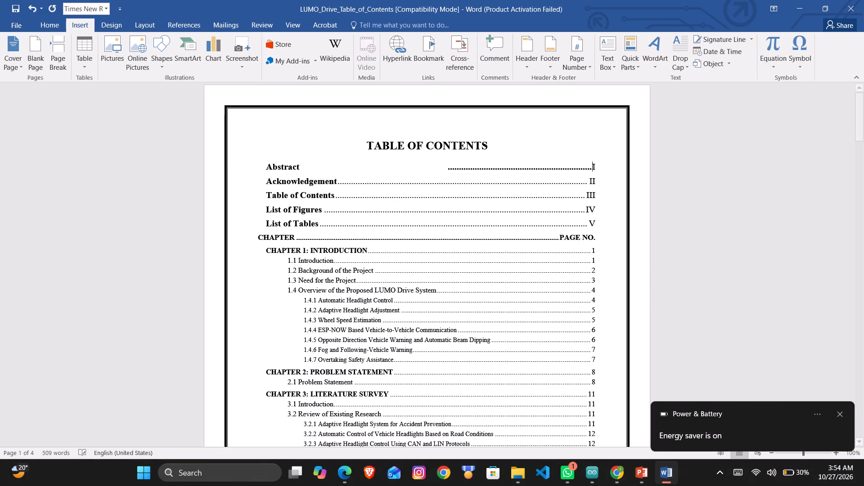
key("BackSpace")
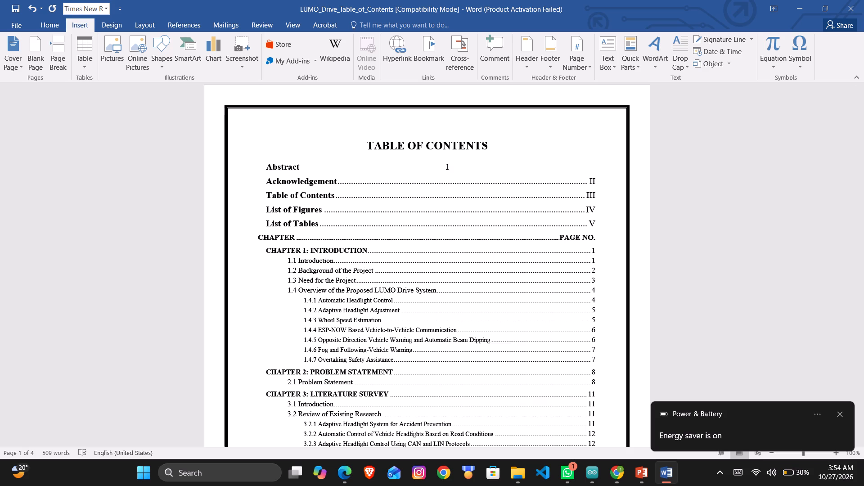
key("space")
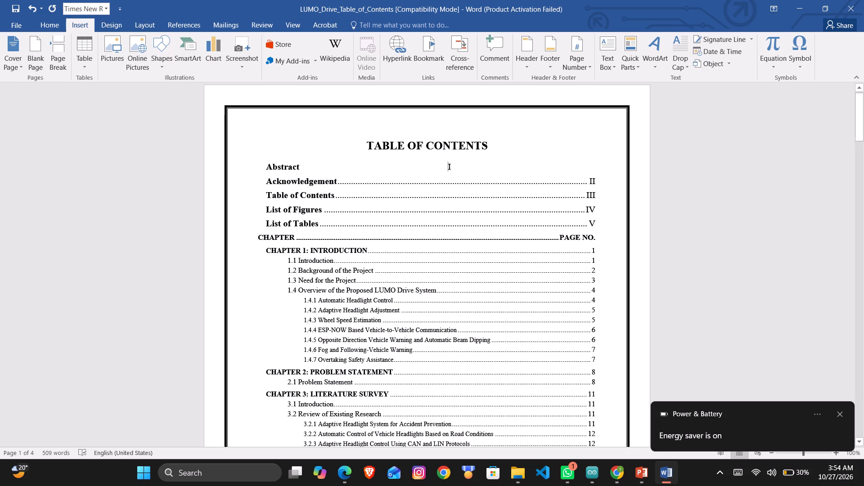
Replace the dotted leader between Acknowledgement and its page number II with three blank spaces.
left_click_drag(335, 180, 533, 185)
left_click(533, 185)
key("BackSpace")
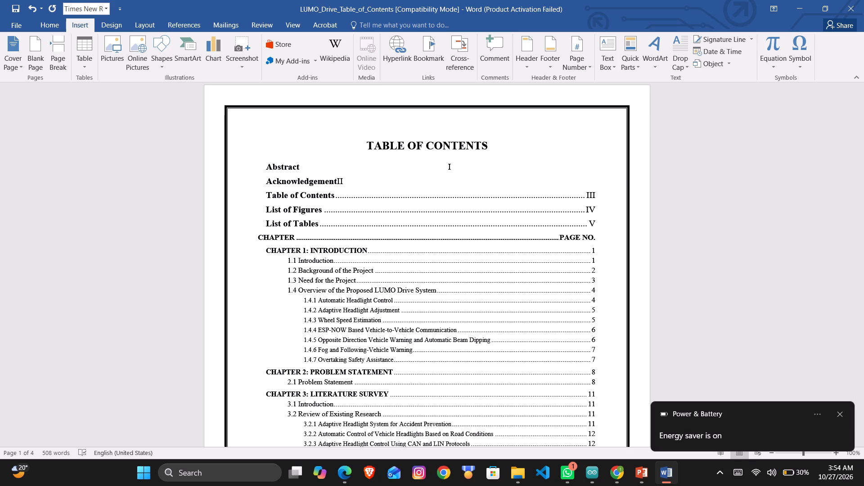
key("space")
key("space")
key("space")
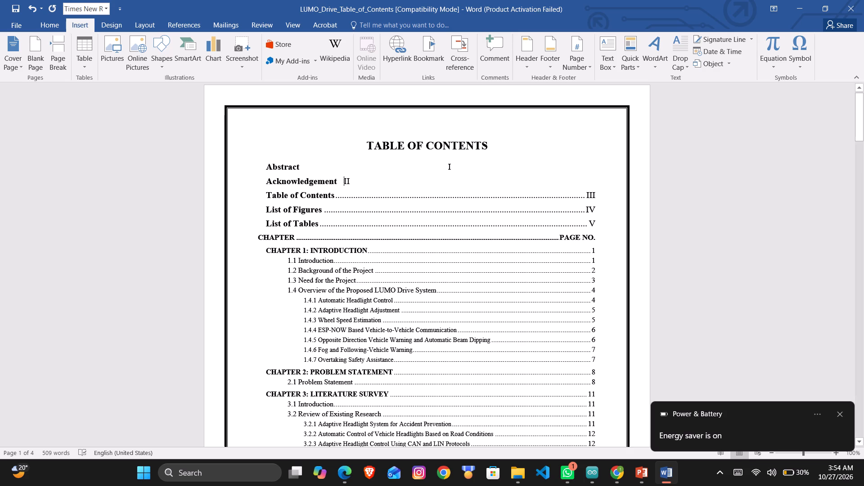
Delete the dotted leaders before the page numbers of Table of Contents, List of Figures and List of Tables.
left_click(585, 198)
key("BackSpace")
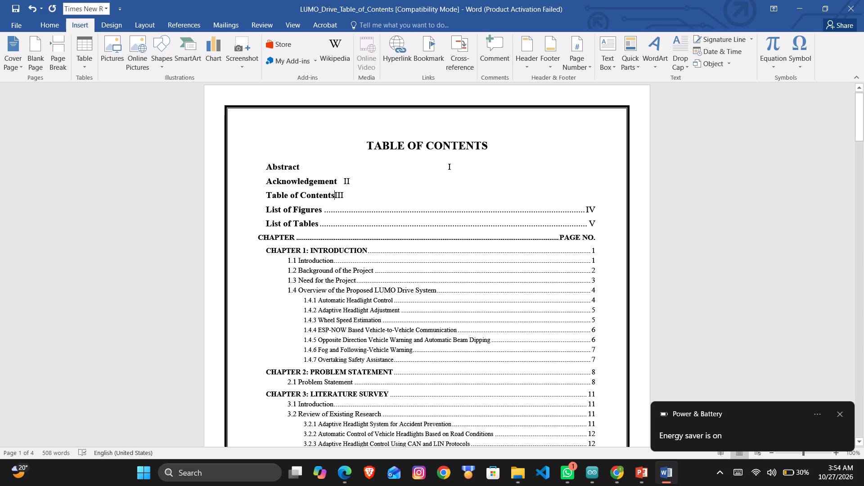
left_click(586, 212)
key("BackSpace")
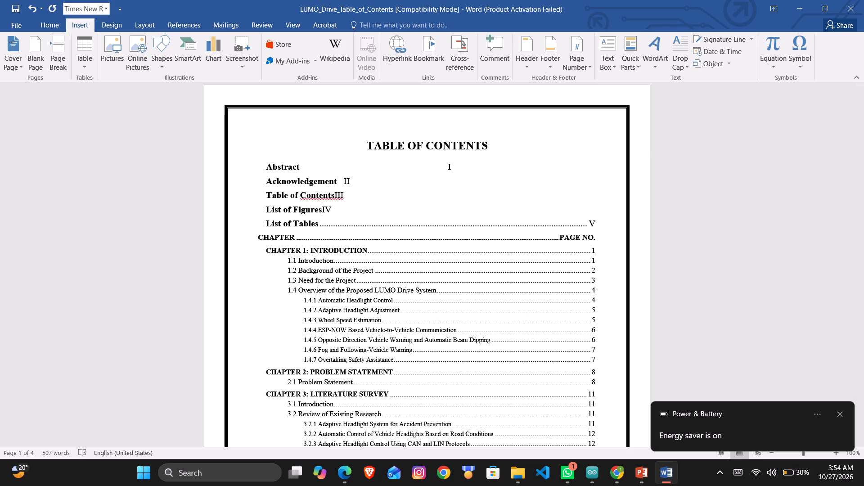
left_click(588, 224)
key("BackSpace")
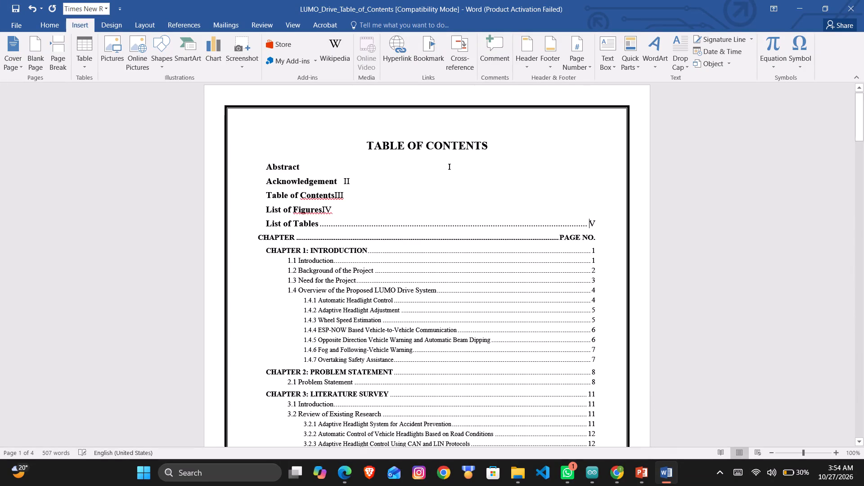
Delete the dotted leaders in the CHAPTER / PAGE NO. heading line and the CHAPTER 1: INTRODUCTION entry.
left_click(558, 239)
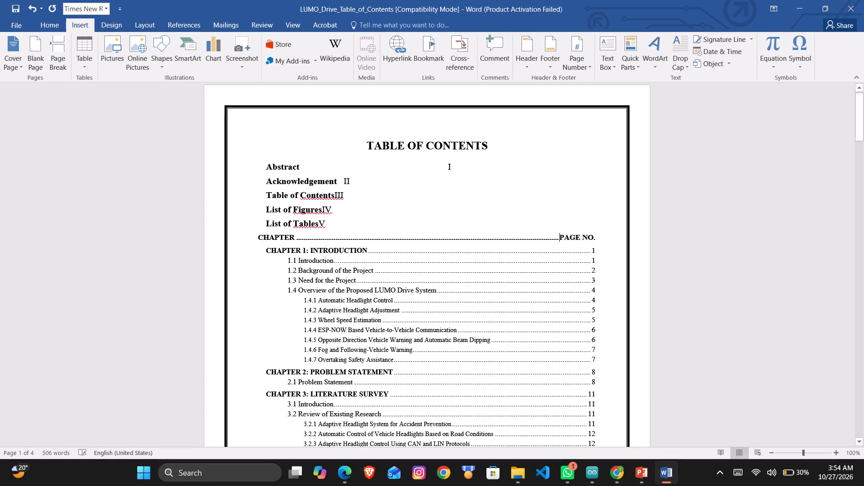
key("BackSpace")
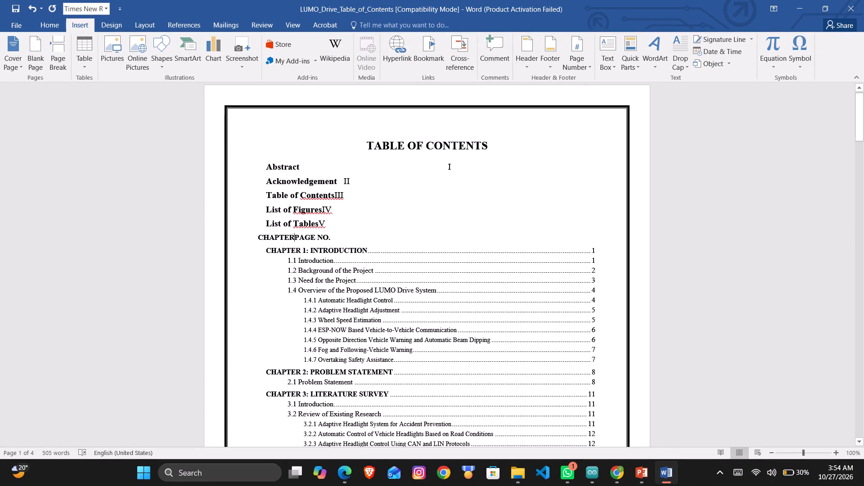
left_click(589, 251)
key("BackSpace")
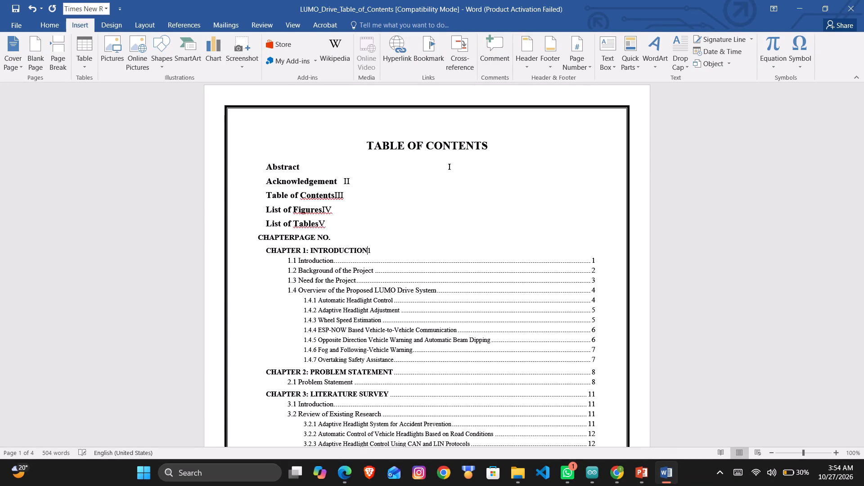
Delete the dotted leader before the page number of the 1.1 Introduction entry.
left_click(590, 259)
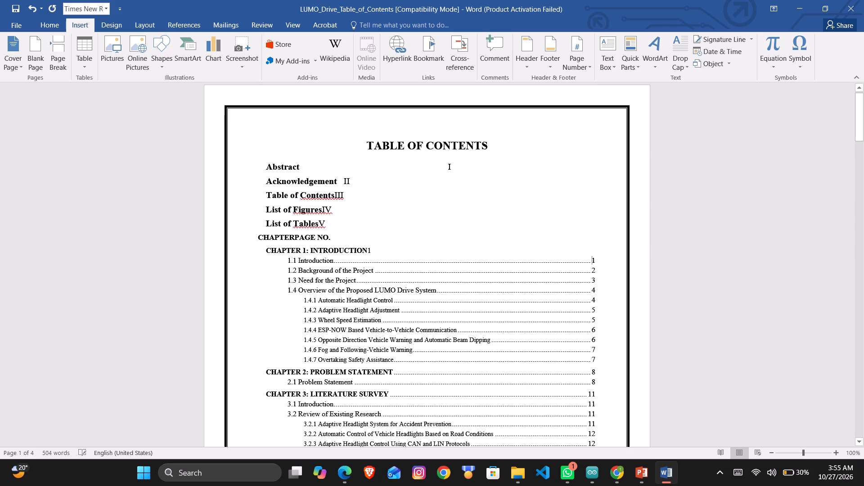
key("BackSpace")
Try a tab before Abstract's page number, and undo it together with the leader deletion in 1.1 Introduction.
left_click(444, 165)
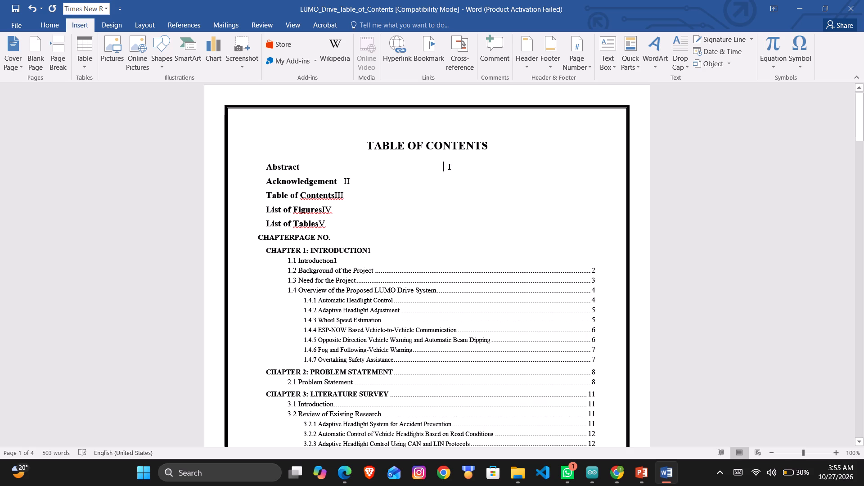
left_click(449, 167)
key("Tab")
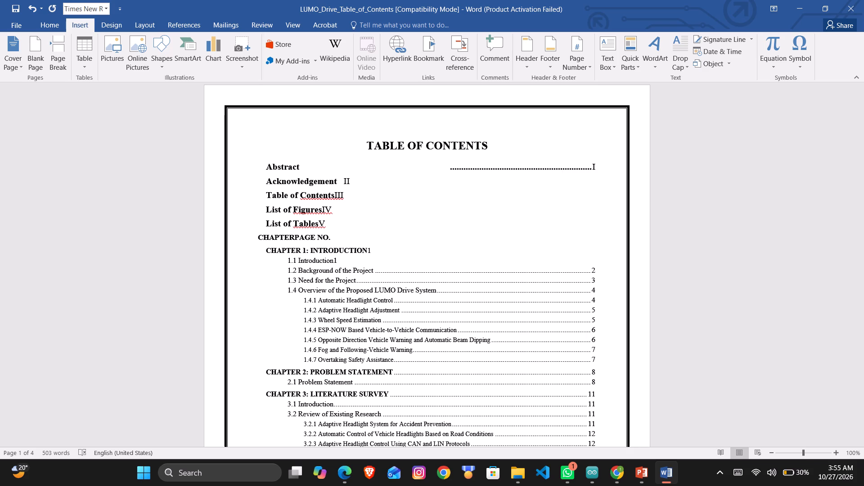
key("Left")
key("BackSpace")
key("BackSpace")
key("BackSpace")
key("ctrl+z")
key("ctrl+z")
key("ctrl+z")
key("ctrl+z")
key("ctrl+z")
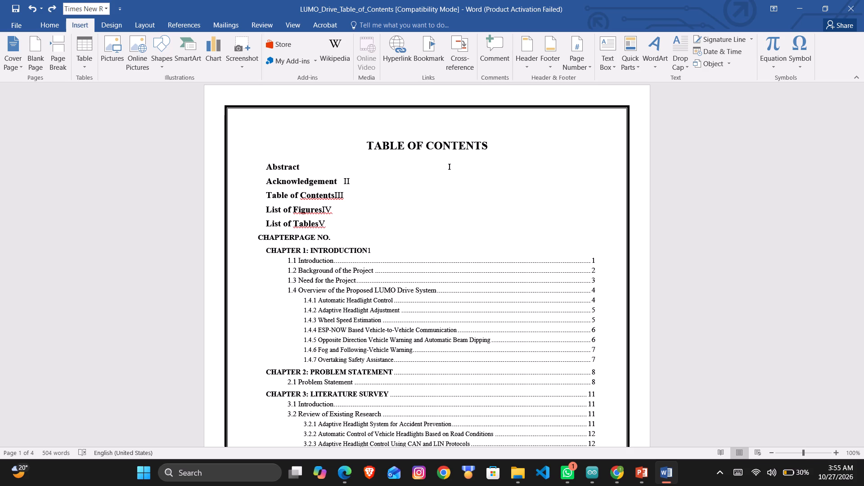
Extend the blank spaces after Abstract until its page number I sits near the page-number column at the line's end.
left_click(445, 168)
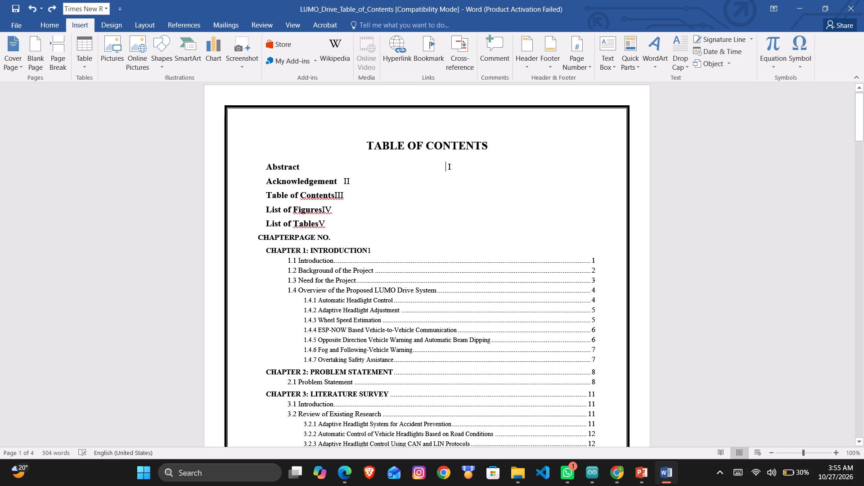
left_click(448, 168)
key("space")
key("space")
key("space")
key("space")
key("space")
key("space")
key("space")
key("space")
key("space")
key("space")
key("space")
key("space")
key("space")
key("space")
key("space")
key("space")
key("space")
key("space")
key("space")
key("space")
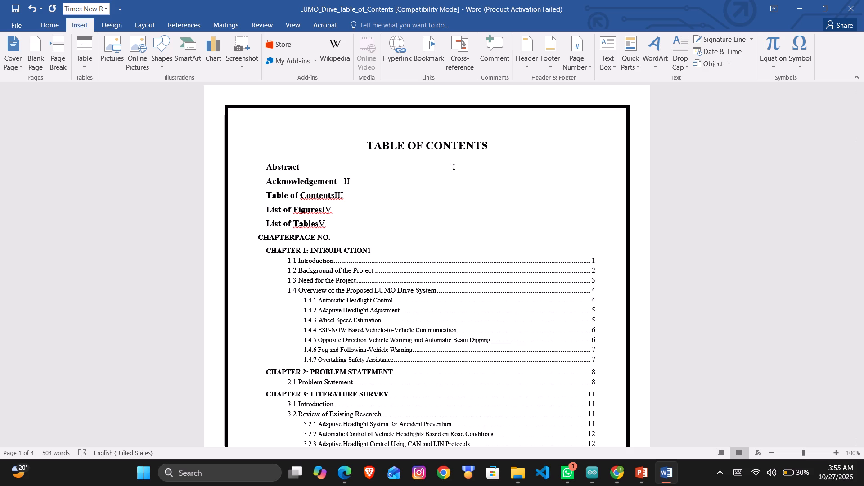
key("space")
key("space")
key("space")
key("space")
key("space")
key("space")
key("space")
key("space")
key("space")
key("space")
key("space")
key("space")
key("space")
key("space")
key("space")
key("space")
key("BackSpace")
Insert blank spaces after Acknowledgement until its page number II lines up beneath Abstract's page number I.
left_click(342, 185)
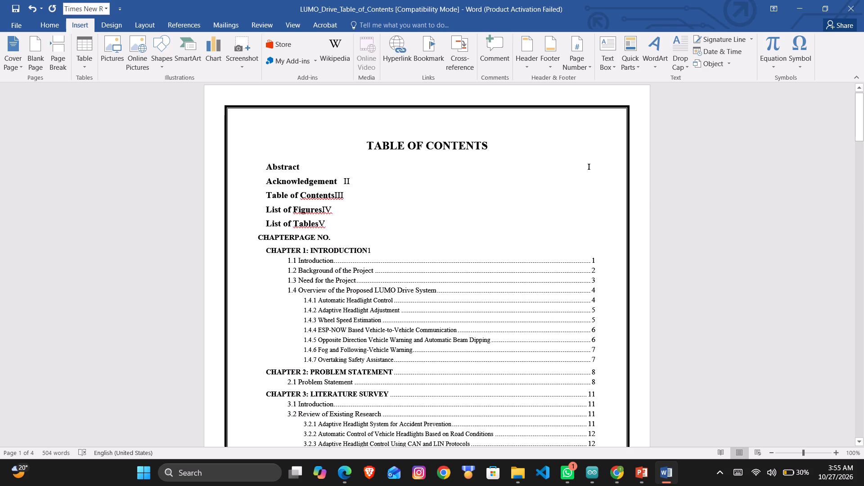
key("Tab")
key("BackSpace")
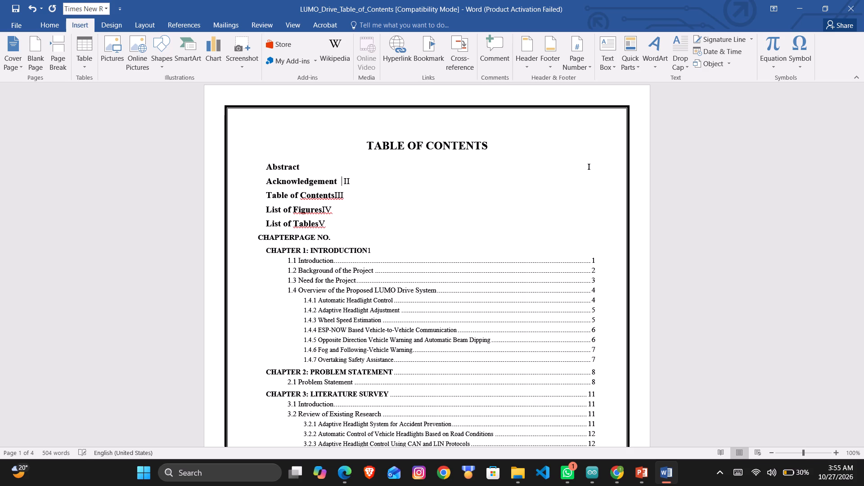
key("Right")
key("space")
key("space")
key("space")
key("space")
key("space")
key("space")
key("space")
key("space")
key("space")
key("space")
key("space")
key("space")
key("space")
key("space")
key("space")
key("space")
key("space")
key("space")
key("space")
key("space")
key("space")
key("space")
key("space")
key("space")
key("space")
key("space")
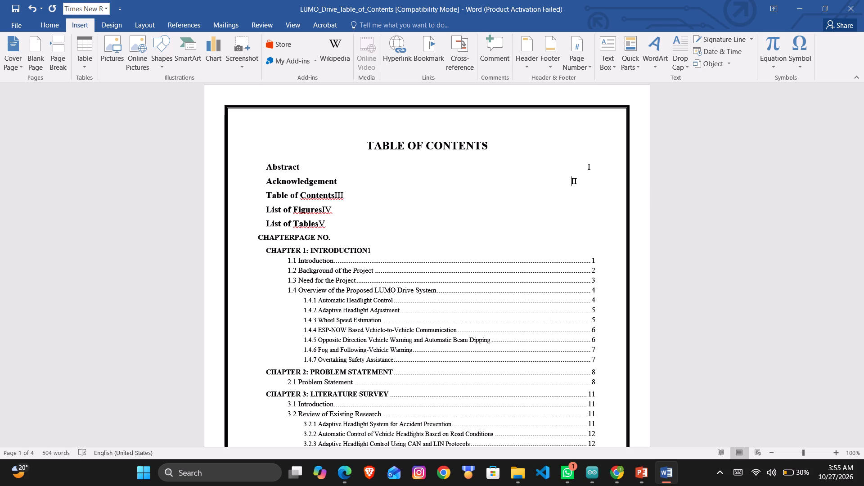
key("space")
key("space")
Insert blank spaces after Table of Contents until its page number III lines up beneath II.
left_click(335, 194)
key("space")
key("space")
key("space")
key("space")
key("space")
key("space")
key("space")
key("space")
key("space")
key("space")
key("space")
key("space")
key("space")
key("space")
key("space")
key("space")
key("space")
key("space")
key("space")
key("space")
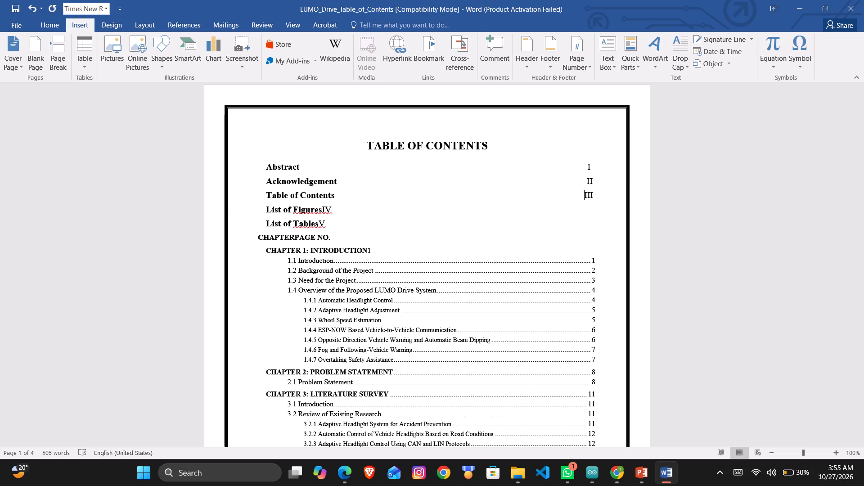
key("space")
key("BackSpace")
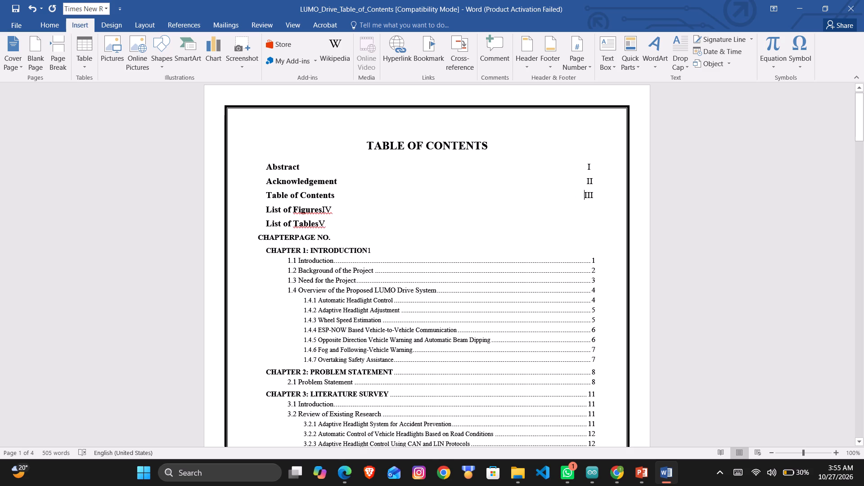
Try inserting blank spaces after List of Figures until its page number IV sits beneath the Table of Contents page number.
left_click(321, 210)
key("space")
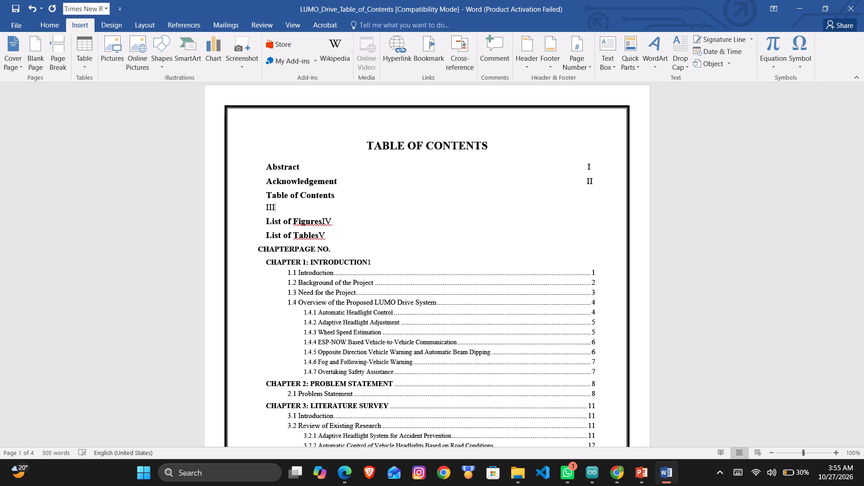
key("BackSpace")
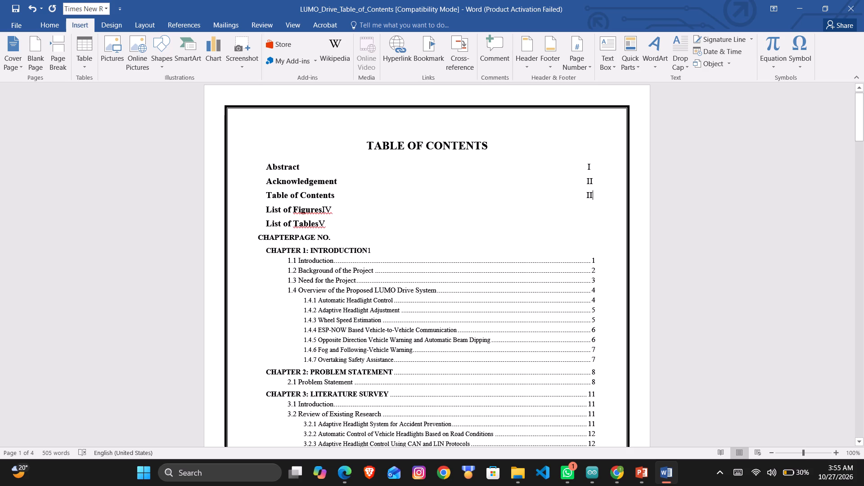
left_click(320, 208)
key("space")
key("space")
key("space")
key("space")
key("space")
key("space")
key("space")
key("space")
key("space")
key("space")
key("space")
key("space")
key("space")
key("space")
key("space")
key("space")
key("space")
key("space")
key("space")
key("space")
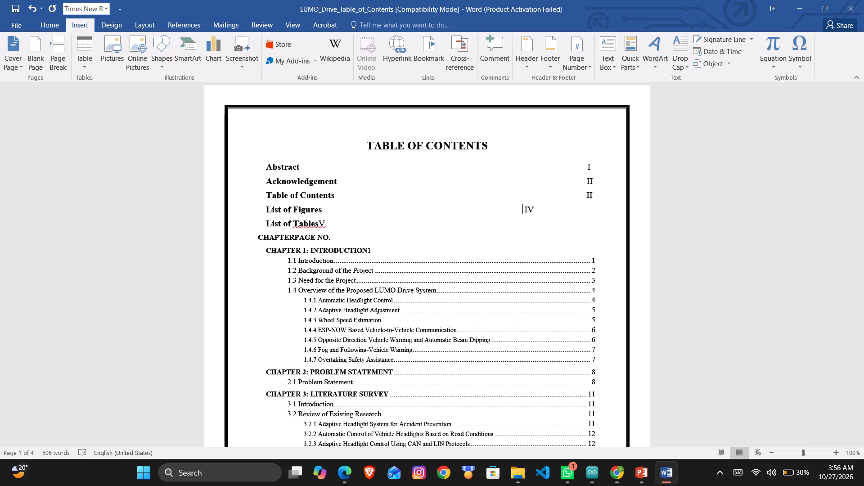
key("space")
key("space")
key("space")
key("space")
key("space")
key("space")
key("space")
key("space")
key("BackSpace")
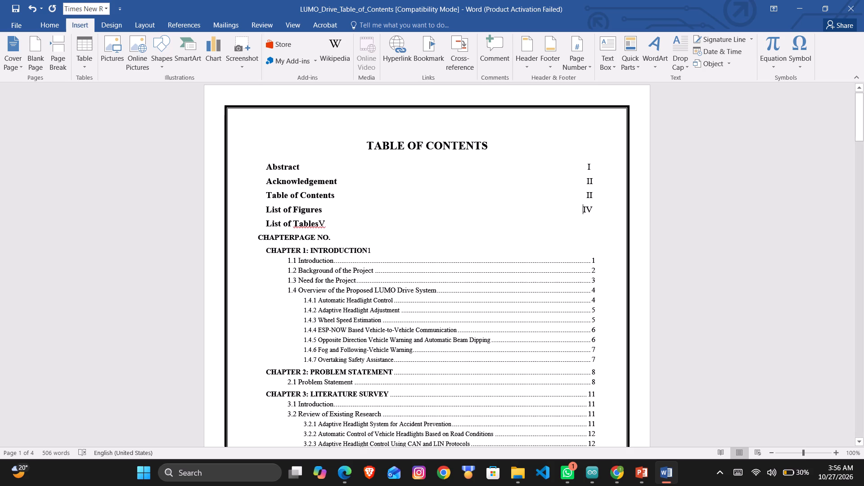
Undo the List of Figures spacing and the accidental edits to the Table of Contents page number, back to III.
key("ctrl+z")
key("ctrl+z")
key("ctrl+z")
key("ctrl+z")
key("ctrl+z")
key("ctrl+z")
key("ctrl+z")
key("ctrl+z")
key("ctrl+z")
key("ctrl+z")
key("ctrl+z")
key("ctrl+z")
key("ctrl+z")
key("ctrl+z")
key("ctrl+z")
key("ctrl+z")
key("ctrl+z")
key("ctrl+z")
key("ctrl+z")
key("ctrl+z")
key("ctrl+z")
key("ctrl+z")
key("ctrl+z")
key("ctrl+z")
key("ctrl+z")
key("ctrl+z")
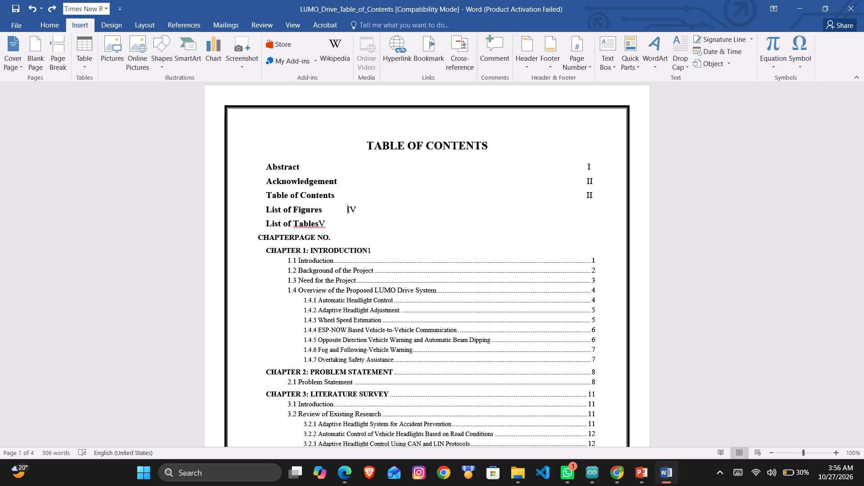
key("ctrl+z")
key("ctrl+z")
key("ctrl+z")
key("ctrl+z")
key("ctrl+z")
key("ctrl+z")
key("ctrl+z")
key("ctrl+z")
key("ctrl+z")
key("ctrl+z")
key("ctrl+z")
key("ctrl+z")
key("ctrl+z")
Insert blank spaces after List of Figures until its page number IV lines up beneath III.
left_click(322, 207)
key("space")
key("space")
key("space")
key("space")
key("space")
key("space")
key("space")
key("space")
key("space")
key("space")
key("space")
key("space")
key("space")
key("space")
key("space")
key("space")
key("space")
key("space")
key("space")
key("space")
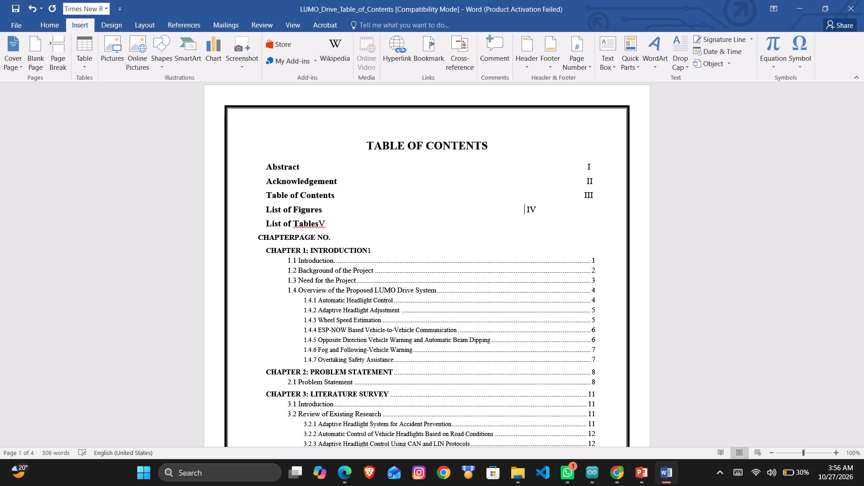
key("space")
key("space")
key("space")
key("space")
key("space")
key("space")
key("space")
key("space")
key("space")
key("space")
key("BackSpace")
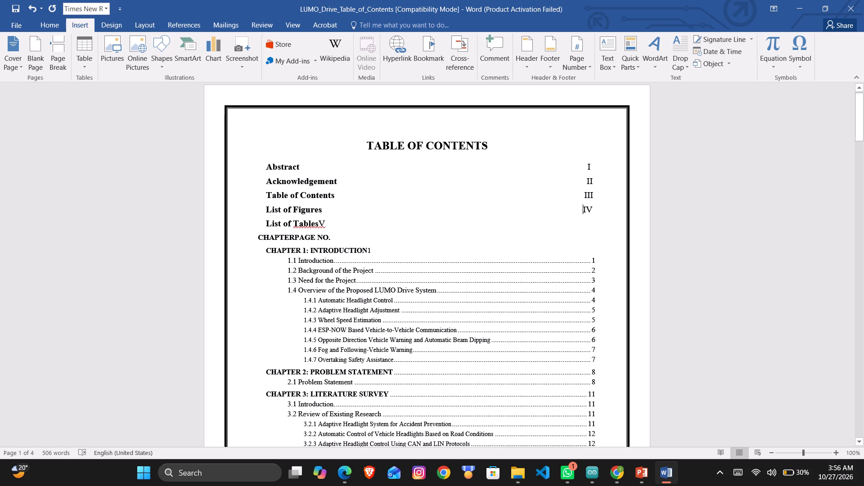
Insert blank spaces after List of Tables until its page number V lines up beneath IV.
left_click(319, 223)
key("space")
key("space")
key("space")
key("space")
key("space")
key("space")
key("space")
key("space")
key("space")
key("space")
key("space")
key("space")
key("space")
key("space")
key("space")
key("space")
key("space")
key("space")
key("space")
key("space")
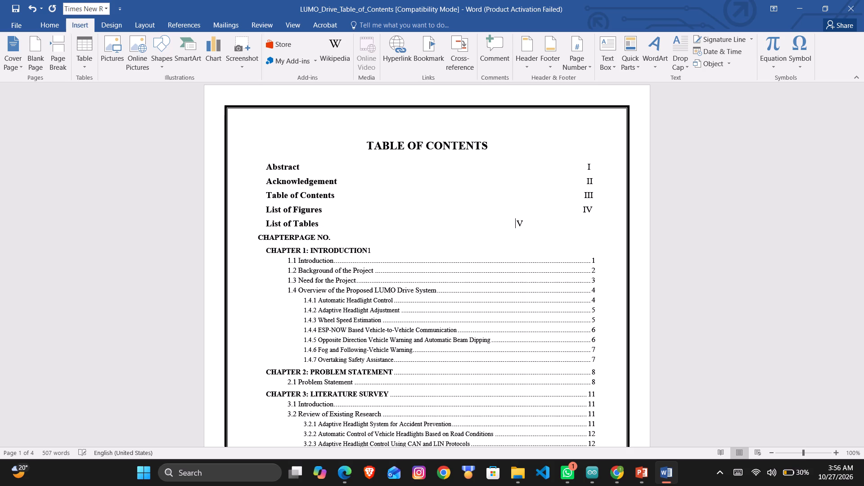
key("space")
key("space")
key("space")
key("space")
key("space")
key("space")
Insert blank spaces between CHAPTER and PAGE NO. in the heading row so PAGE NO. ends at the page-number column on one line.
scroll(319, 223, "down", 1)
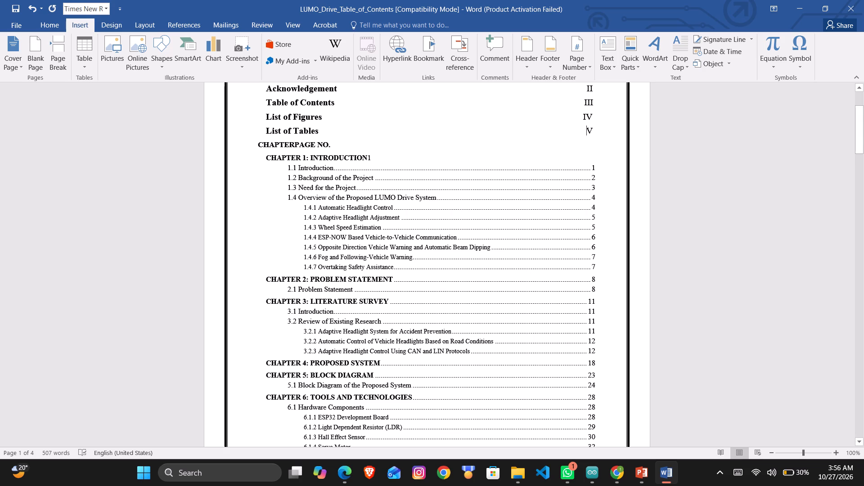
left_click(296, 144)
key("space")
key("space")
key("space")
key("space")
key("space")
key("space")
key("space")
key("space")
key("space")
key("space")
key("space")
key("space")
key("space")
key("space")
key("space")
key("space")
key("space")
key("space")
key("space")
key("space")
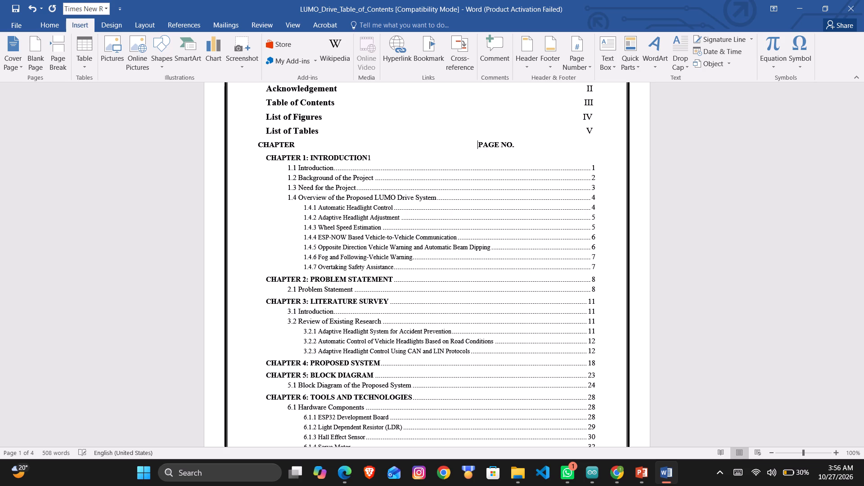
key("space")
key("space")
key("space")
key("space")
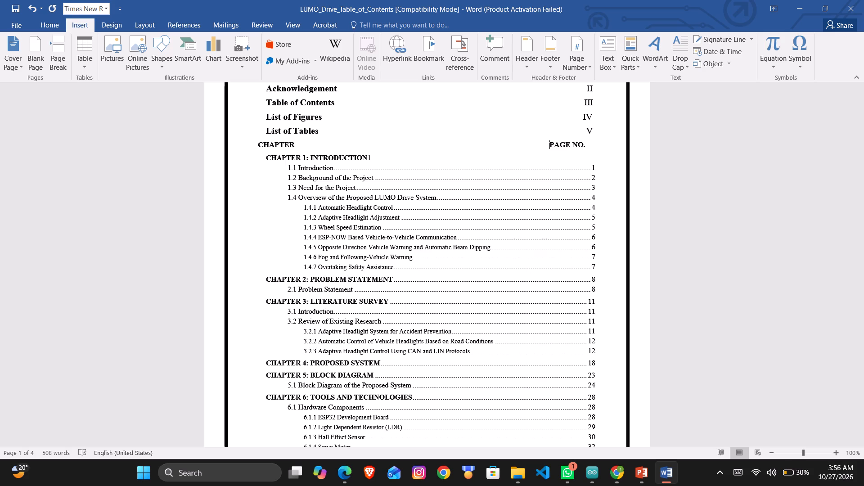
key("space")
key("space")
key("space")
key("space")
key("space")
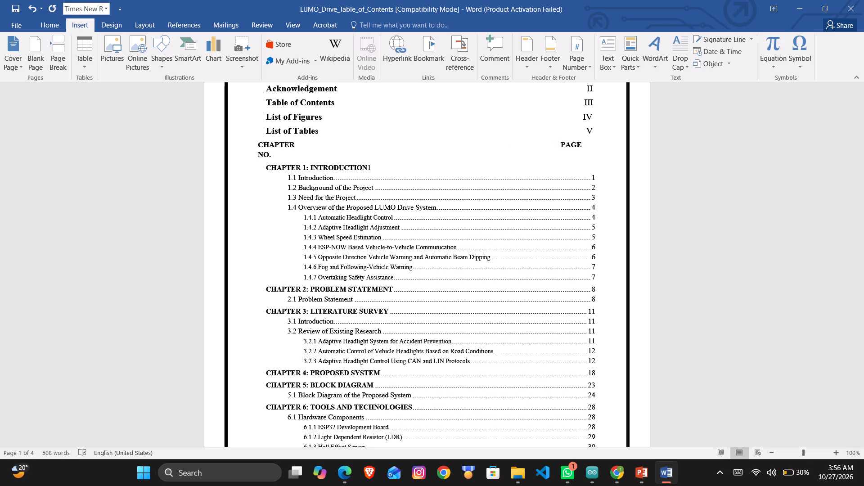
key("BackSpace")
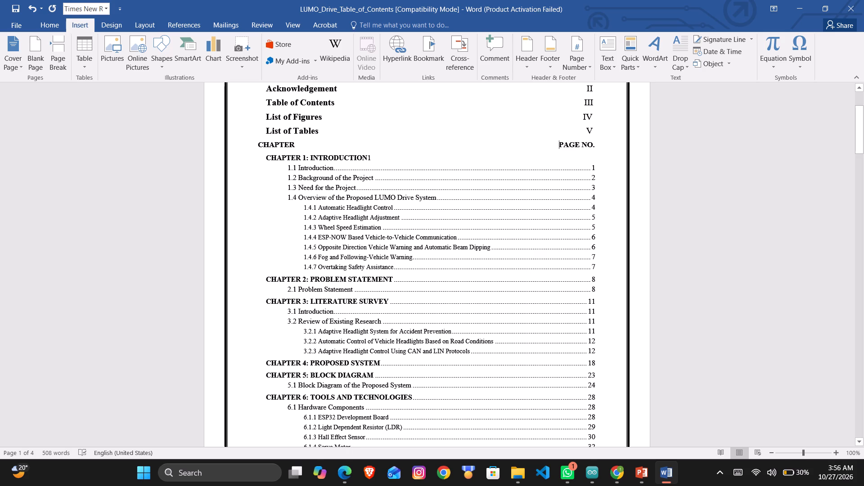
Compare the chapter 1 entries with the reference PDF and delete sub-entries 1.4.1 Automatic Headlight Control through 1.4.7 Overtaking Safety Assistance.
left_click(344, 473)
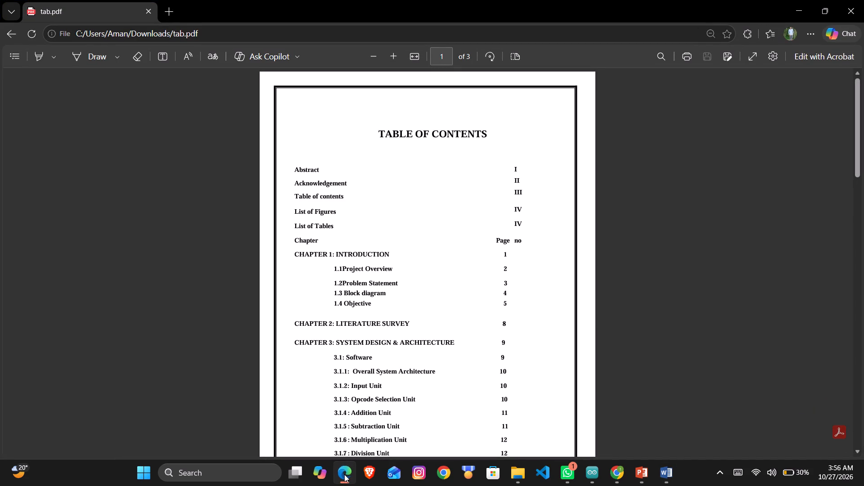
left_click(344, 474)
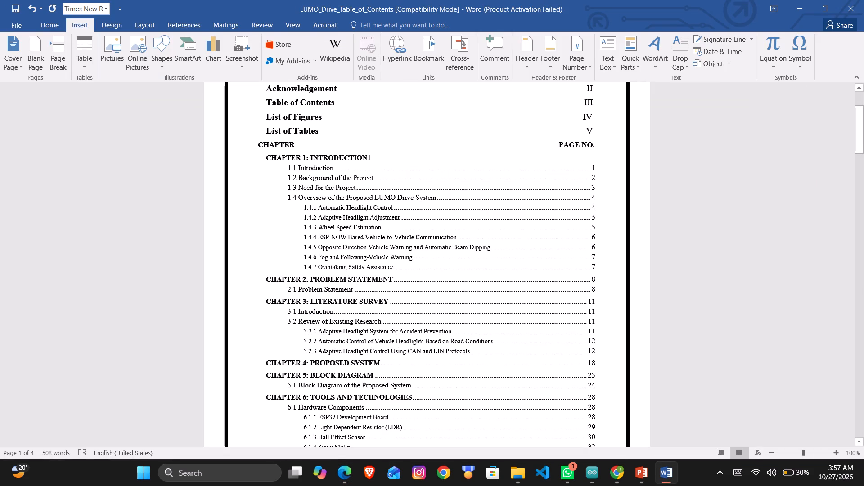
left_click_drag(287, 169, 513, 252)
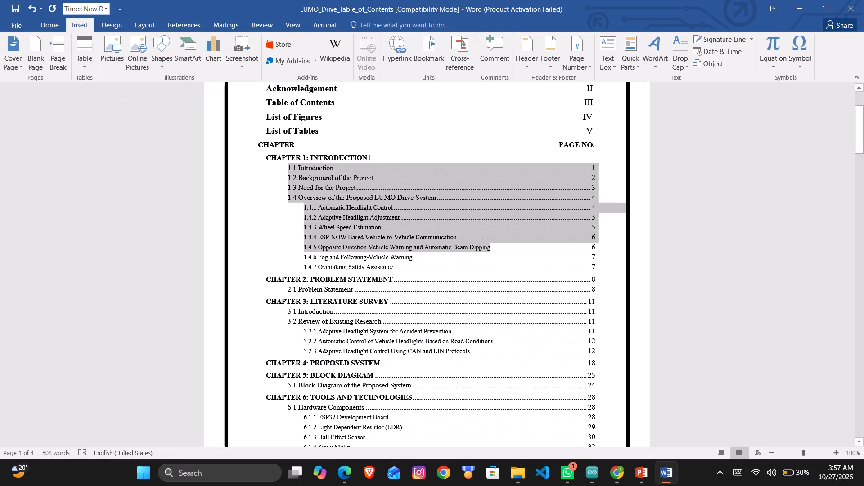
left_click_drag(513, 252, 602, 261)
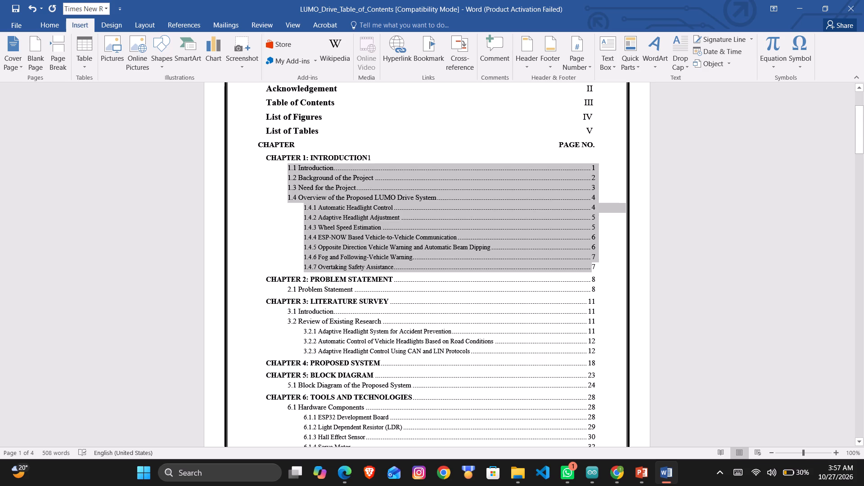
left_click_drag(602, 261, 605, 264)
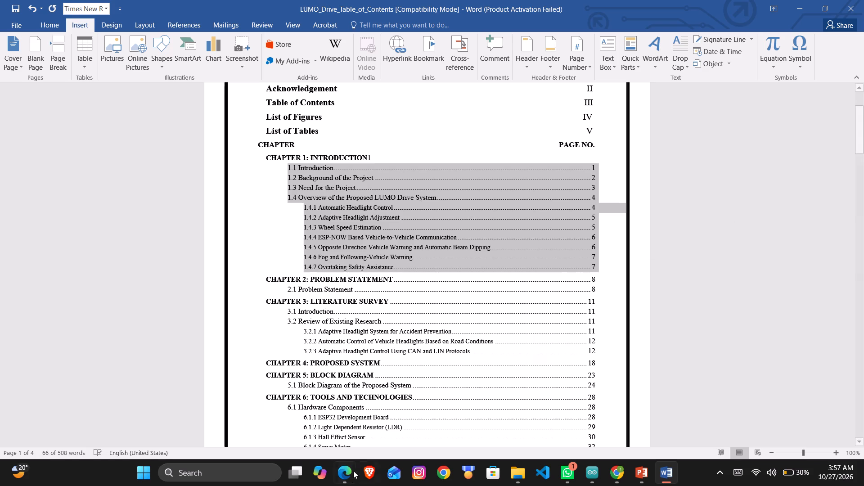
left_click(352, 476)
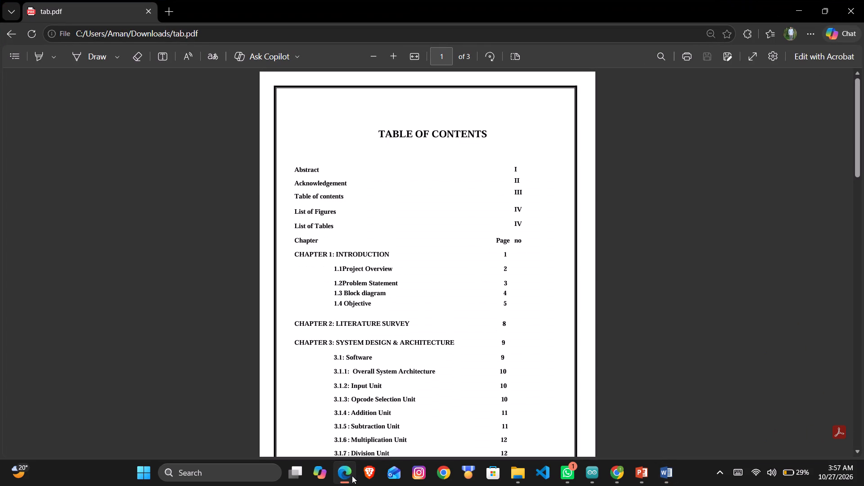
left_click(352, 476)
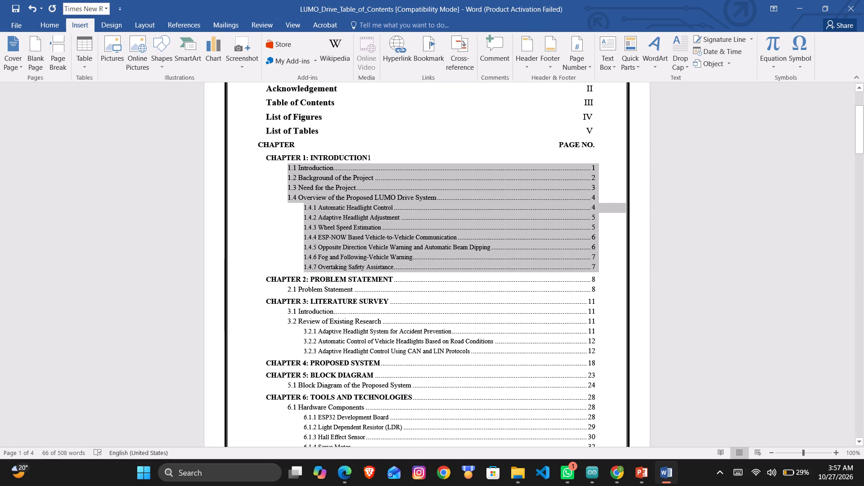
left_click(337, 305)
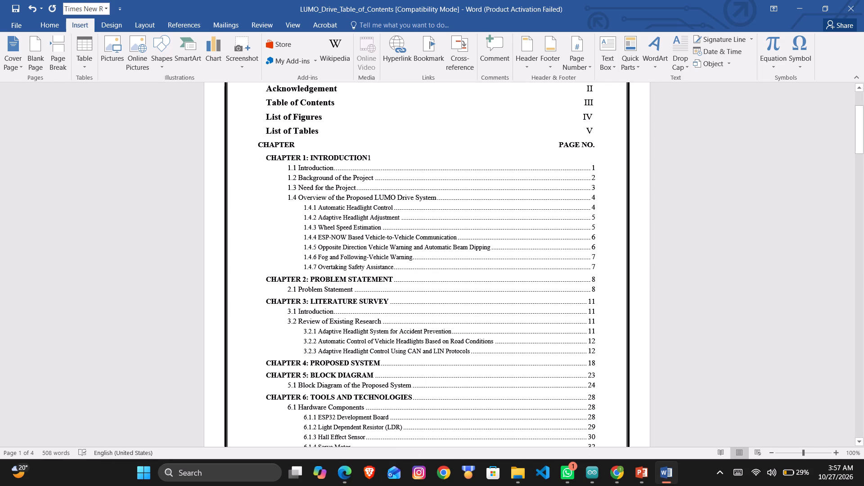
left_click_drag(303, 208, 598, 264)
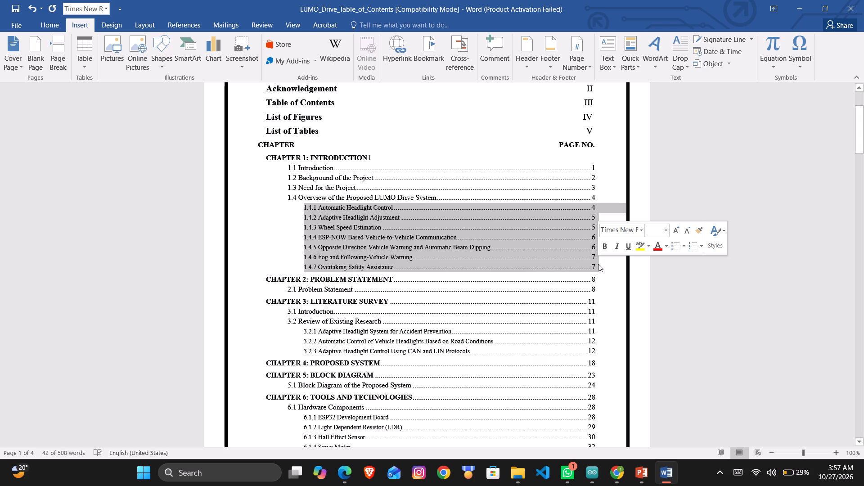
key("BackSpace")
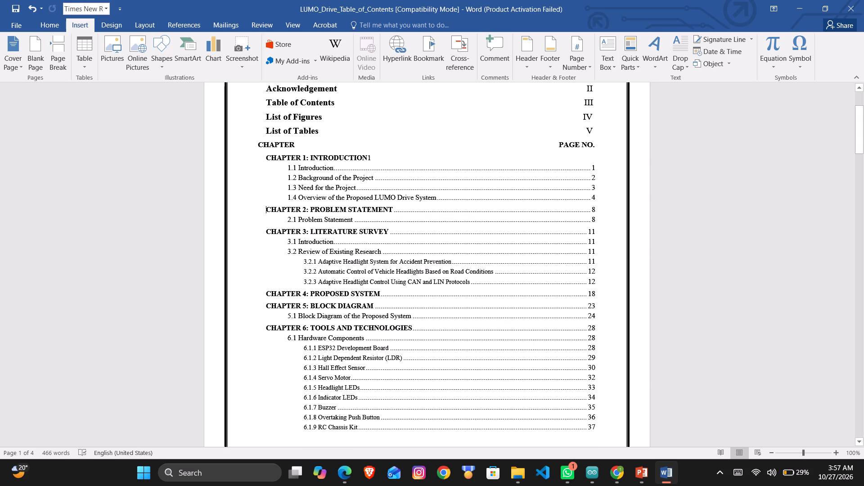
Replace the dotted leader of 1.1 Introduction with blank spaces, placing its page number 1 beneath PAGE NO.
left_click(598, 196)
left_click(590, 169)
left_click_drag(590, 169, 428, 164)
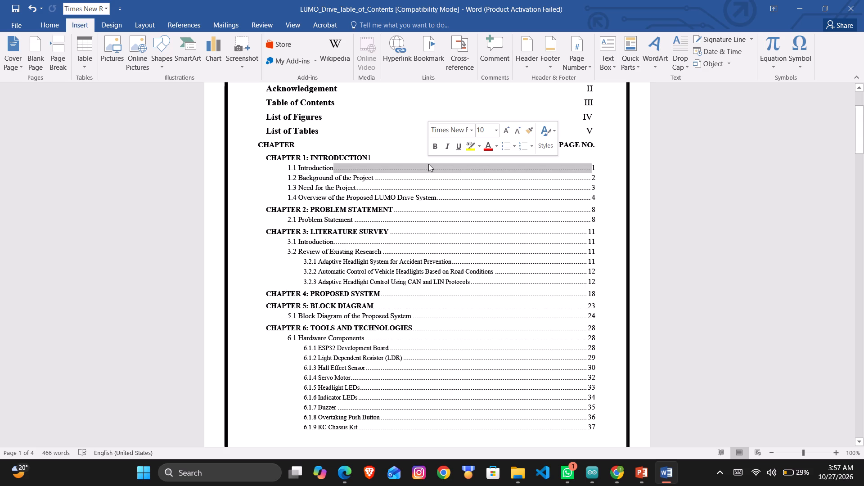
key("BackSpace")
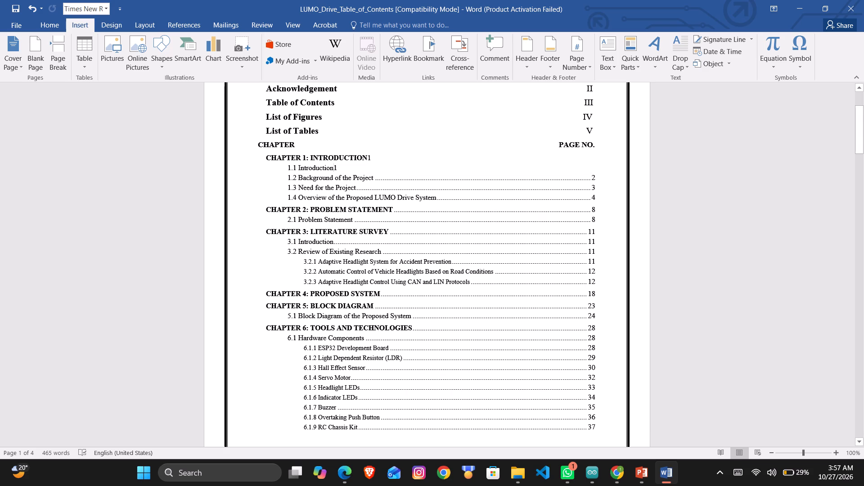
key("space")
key("space")
key("space")
key("space")
key("space")
key("space")
key("space")
key("space")
key("space")
key("space")
key("space")
key("space")
key("space")
key("space")
key("space")
key("space")
key("space")
key("space")
key("space")
key("space")
key("space")
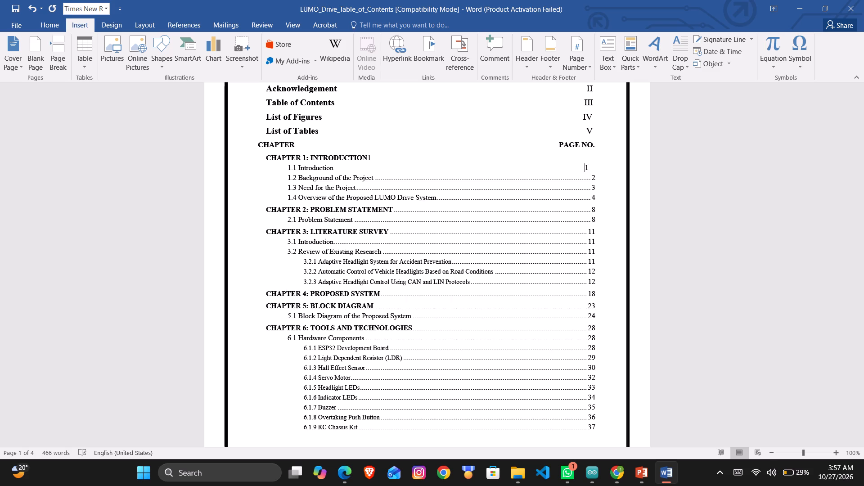
key("space")
key("space")
key("space")
key("BackSpace")
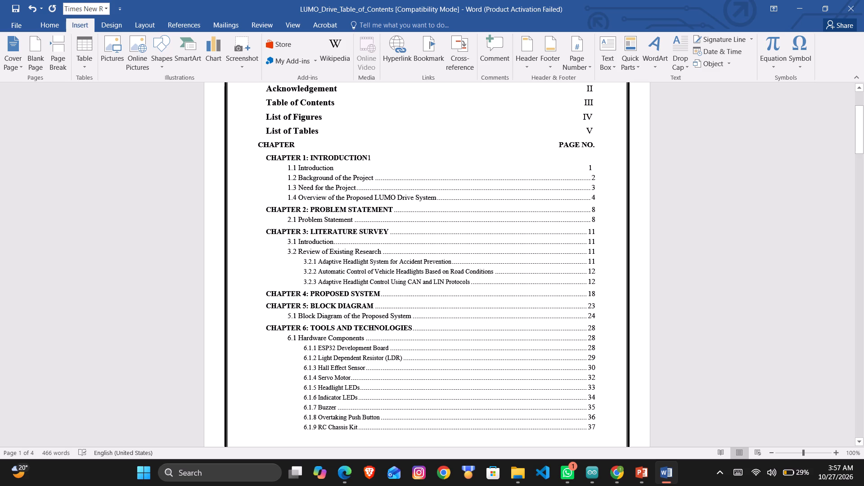
Replace the dotted leader of 1.2 Background of the Project with blank spaces until page number 2 lines up beneath 1.
left_click_drag(592, 178, 432, 177)
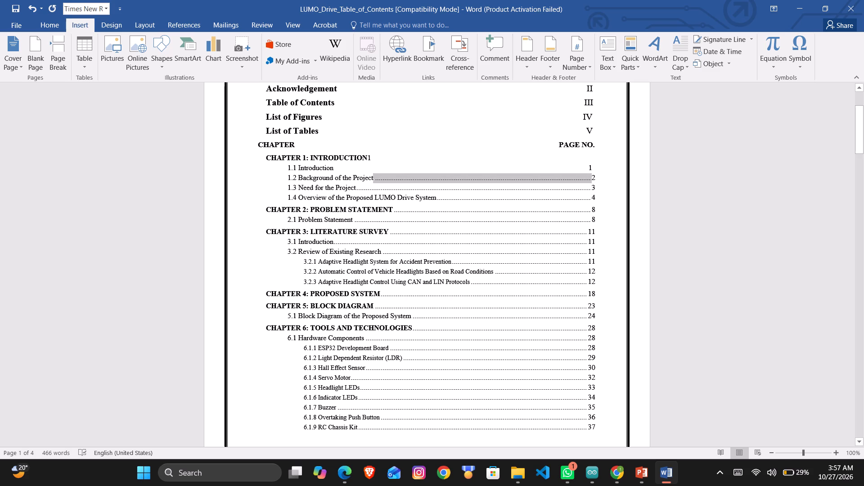
left_click_drag(432, 177, 409, 174)
key("BackSpace")
key("space")
key("space")
key("space")
key("space")
key("space")
key("space")
key("space")
key("space")
key("space")
key("space")
key("space")
key("space")
key("space")
key("space")
key("space")
key("space")
key("space")
key("space")
key("space")
key("space")
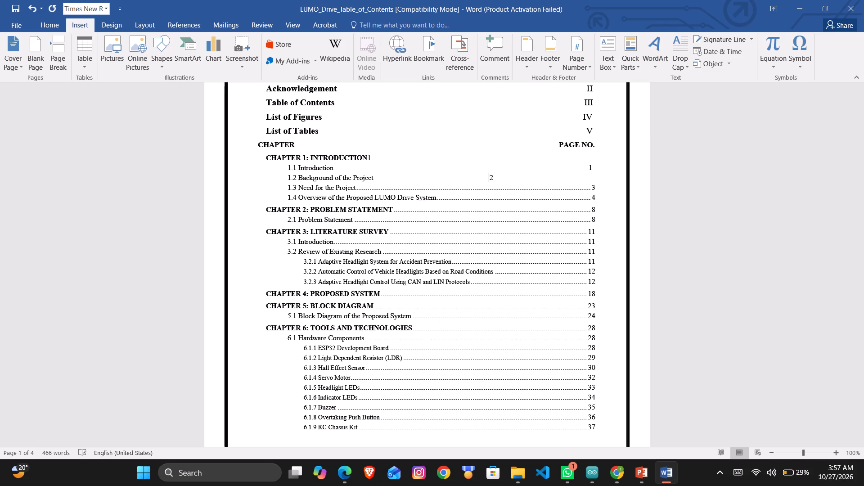
key("space")
key("space")
key("space")
key("space")
key("space")
key("space")
Replace the dotted leader of 1.3 Need for the Project with blank spaces until page number 3 lines up beneath 2.
left_click_drag(591, 190, 428, 187)
key("BackSpace")
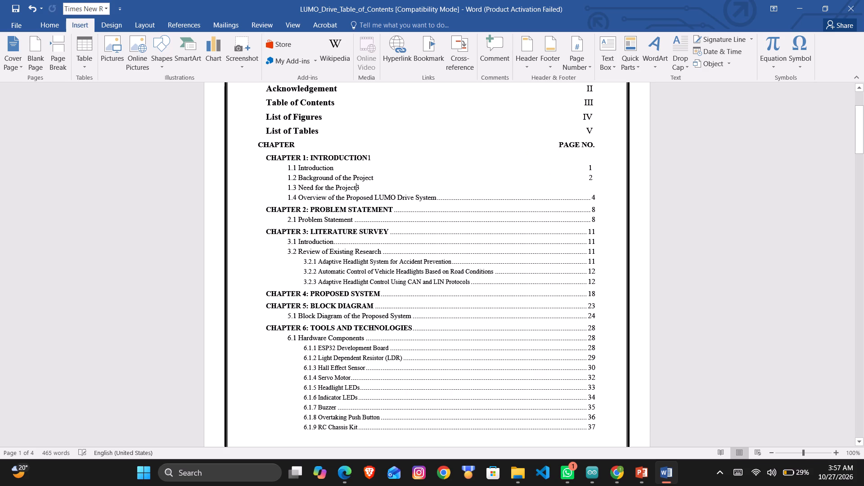
key("space")
key("space")
key("space")
key("space")
key("space")
key("space")
key("space")
key("space")
key("space")
key("space")
key("space")
key("space")
key("space")
key("space")
key("space")
key("space")
key("space")
key("space")
key("space")
key("space")
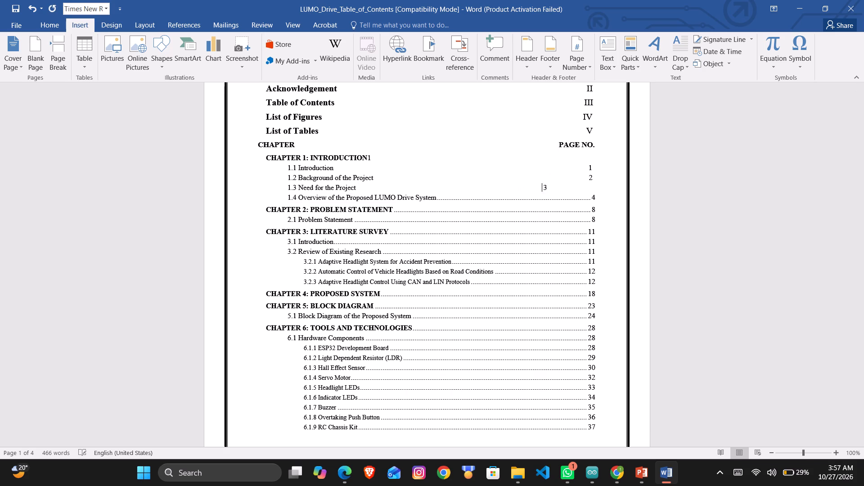
key("BackSpace")
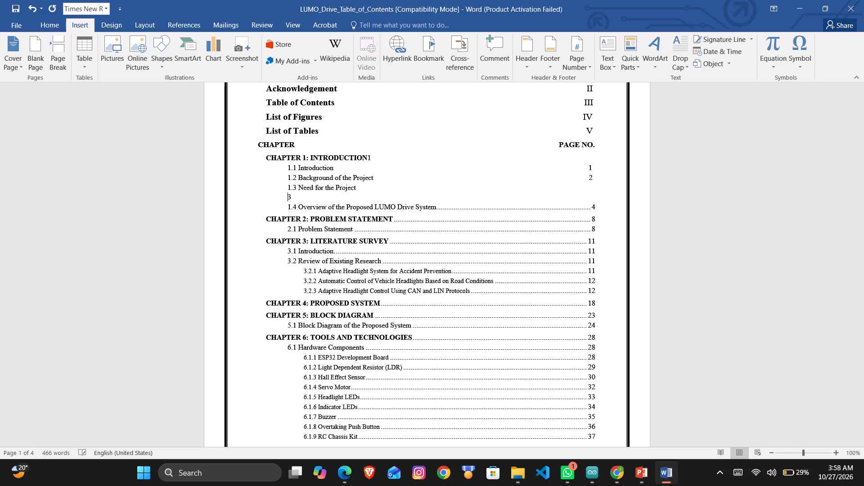
key("BackSpace")
key("BackSpace")
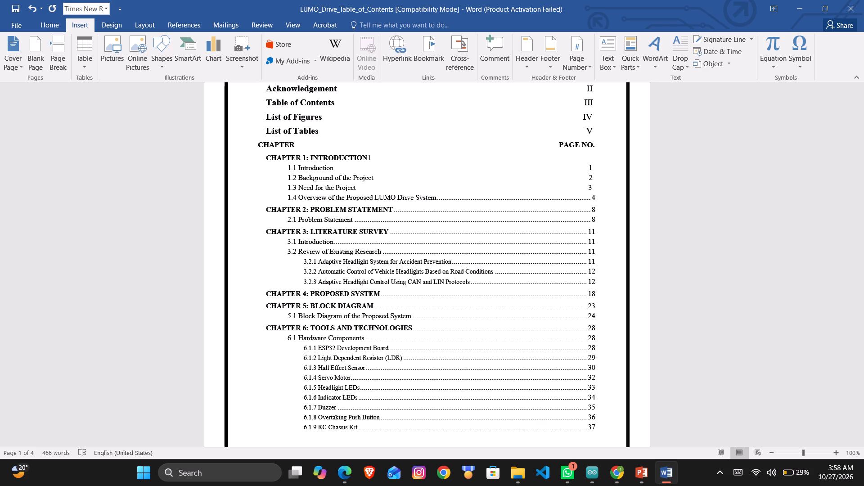
key("space")
key("BackSpace")
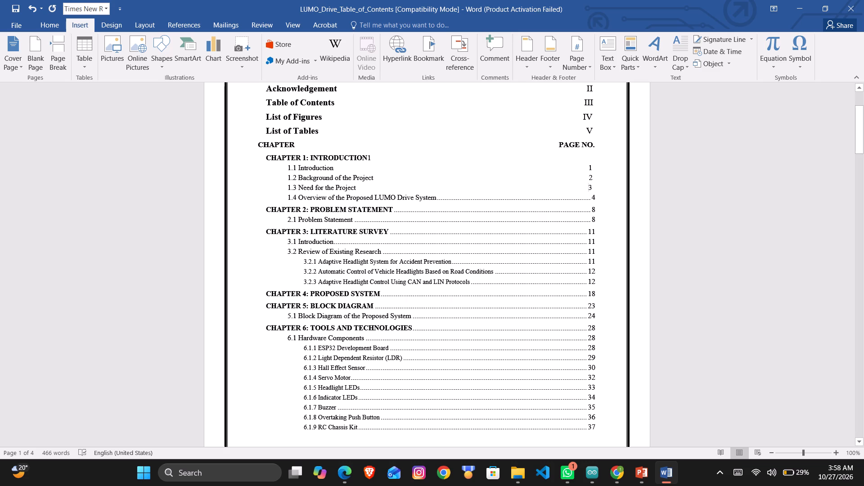
Replace the dotted leader of 1.4 Overview of the Proposed LUMO Drive System with blank spaces until page number 4 lines up beneath 3.
left_click_drag(591, 200, 449, 204)
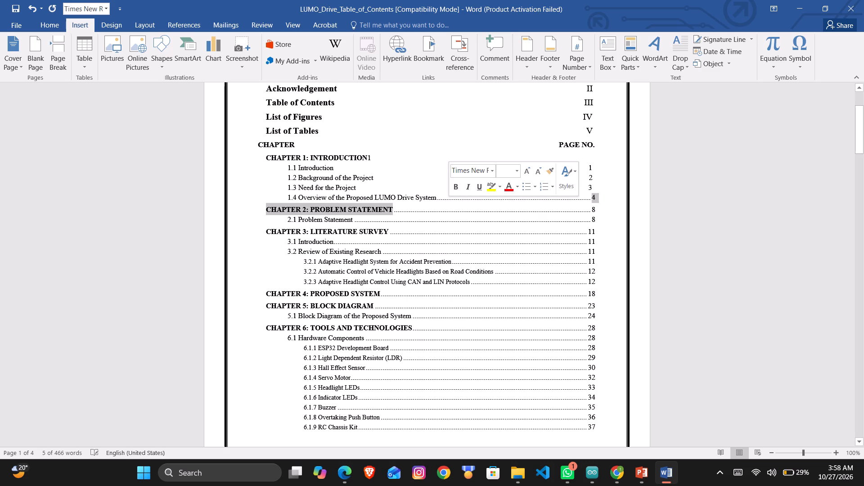
left_click(445, 201)
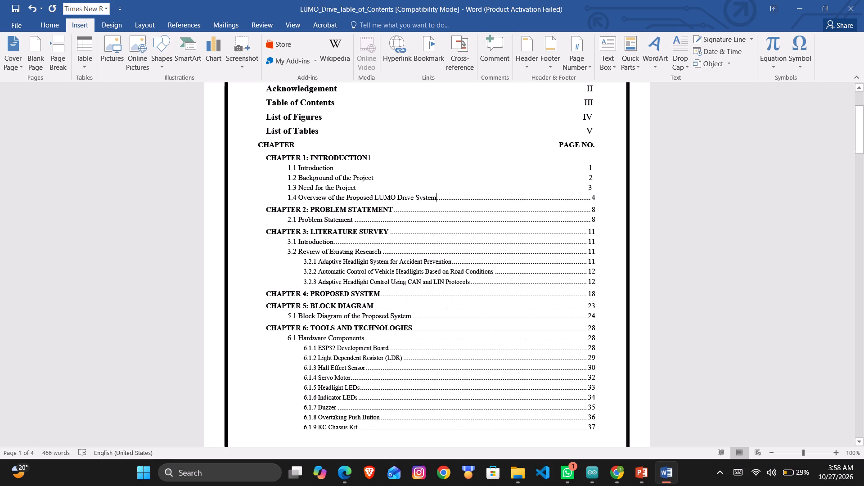
left_click_drag(590, 200, 471, 201)
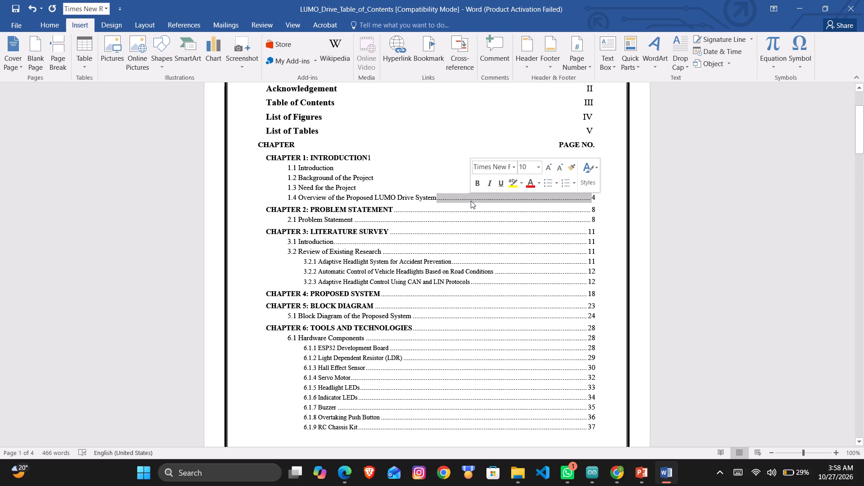
key("BackSpace")
key("space")
key("space")
key("space")
key("space")
key("space")
key("space")
key("space")
key("space")
key("space")
key("space")
key("space")
key("space")
key("space")
key("space")
key("space")
key("space")
key("space")
key("space")
key("space")
key("space")
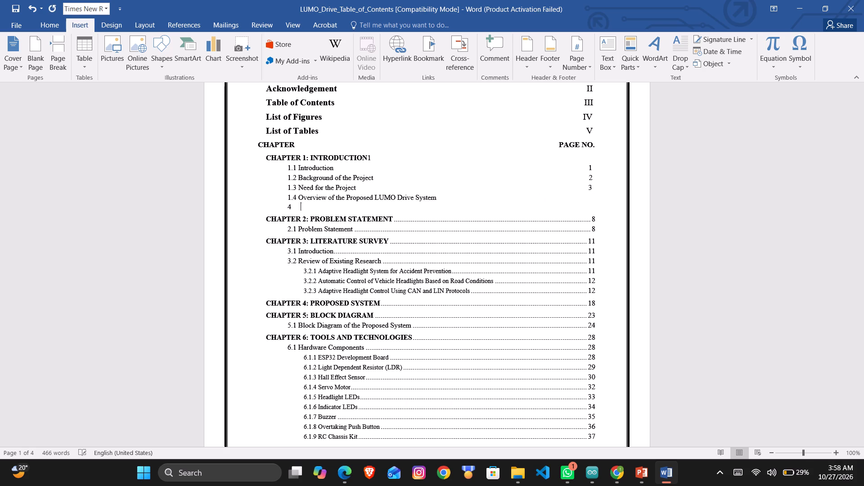
key("BackSpace")
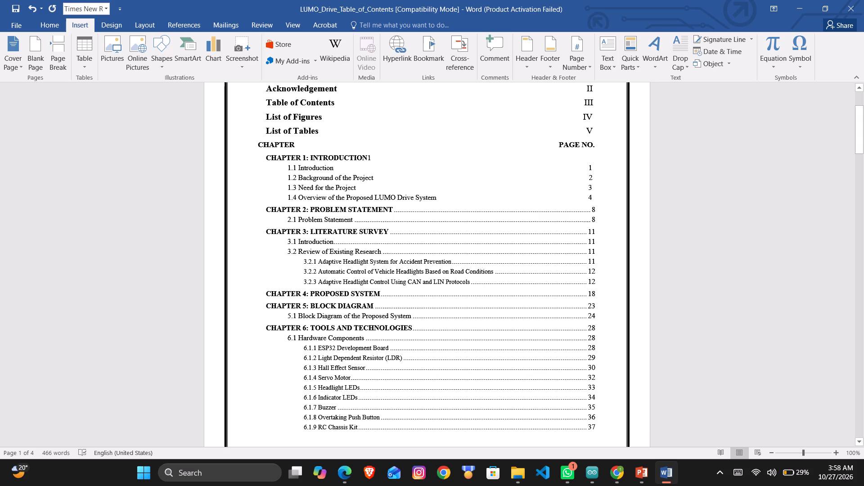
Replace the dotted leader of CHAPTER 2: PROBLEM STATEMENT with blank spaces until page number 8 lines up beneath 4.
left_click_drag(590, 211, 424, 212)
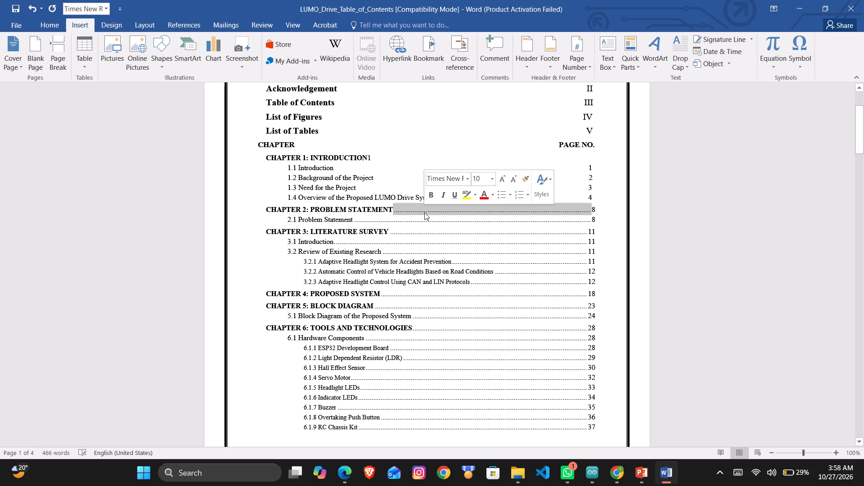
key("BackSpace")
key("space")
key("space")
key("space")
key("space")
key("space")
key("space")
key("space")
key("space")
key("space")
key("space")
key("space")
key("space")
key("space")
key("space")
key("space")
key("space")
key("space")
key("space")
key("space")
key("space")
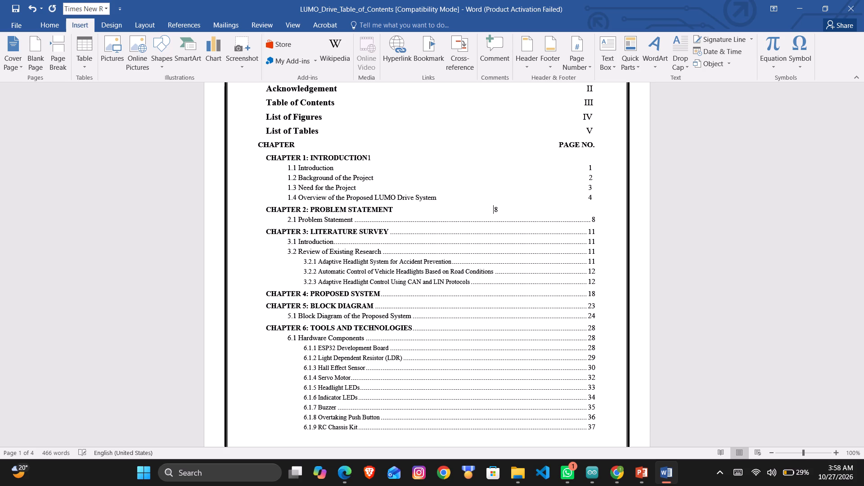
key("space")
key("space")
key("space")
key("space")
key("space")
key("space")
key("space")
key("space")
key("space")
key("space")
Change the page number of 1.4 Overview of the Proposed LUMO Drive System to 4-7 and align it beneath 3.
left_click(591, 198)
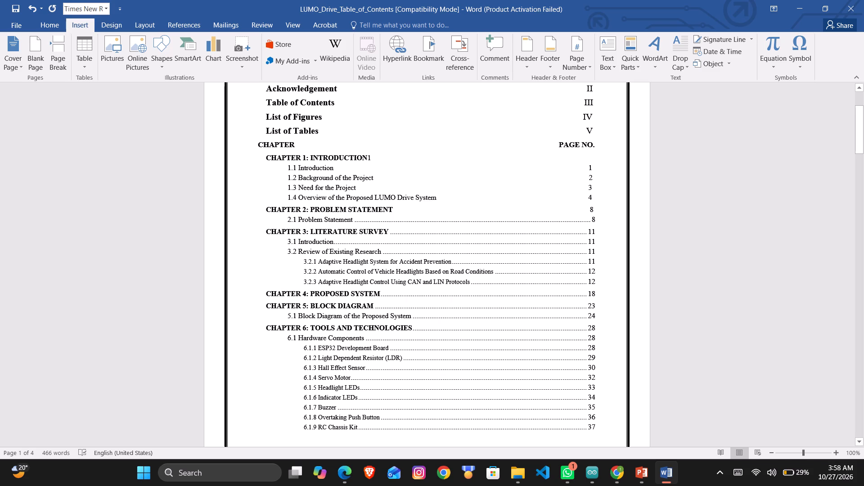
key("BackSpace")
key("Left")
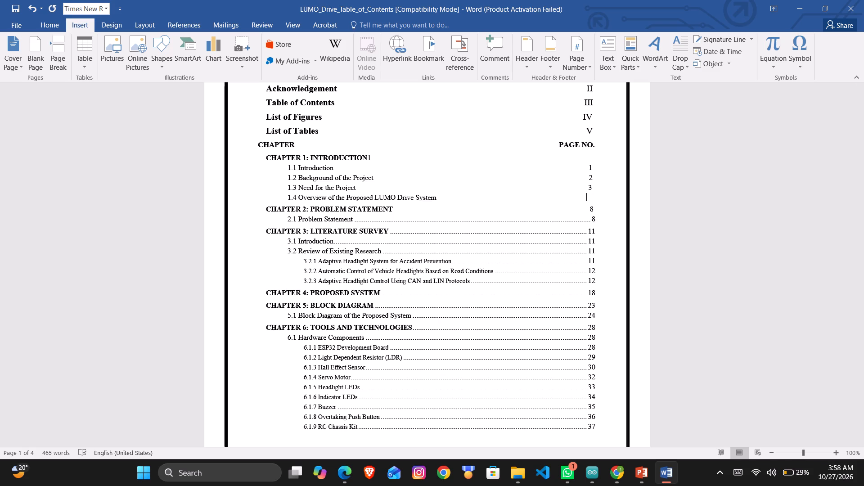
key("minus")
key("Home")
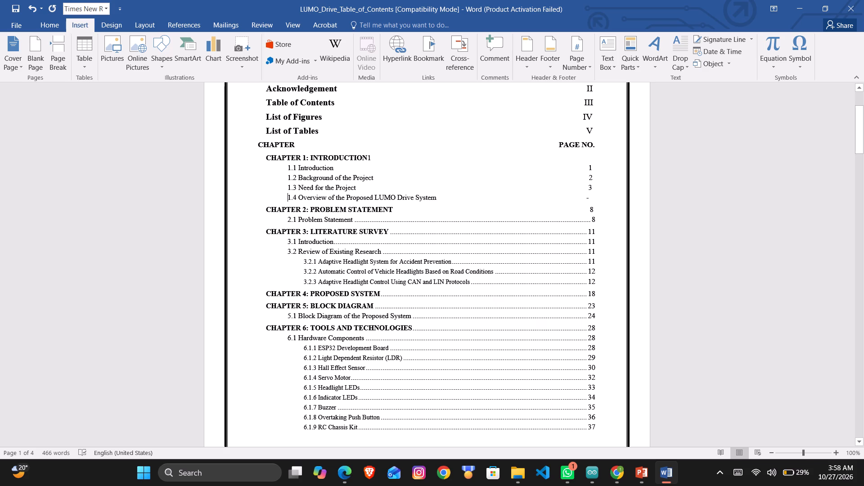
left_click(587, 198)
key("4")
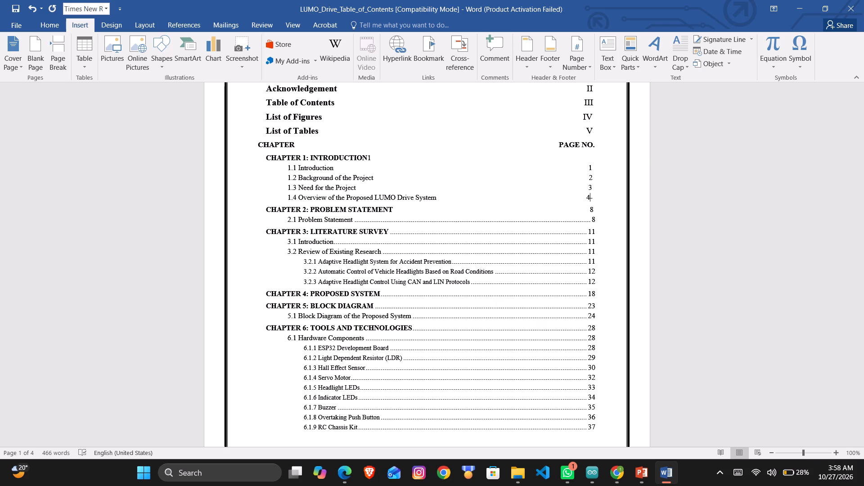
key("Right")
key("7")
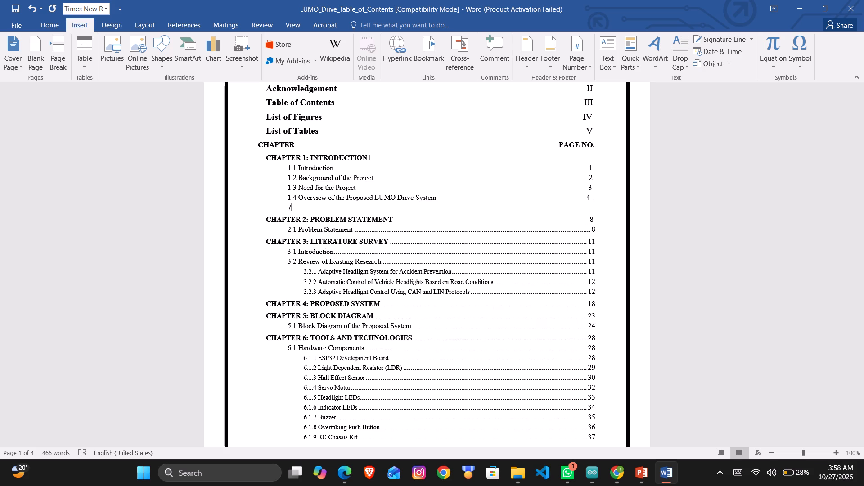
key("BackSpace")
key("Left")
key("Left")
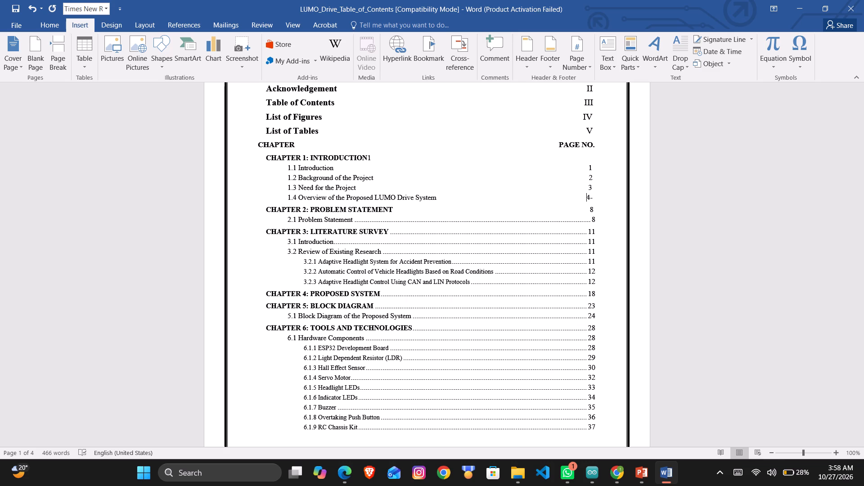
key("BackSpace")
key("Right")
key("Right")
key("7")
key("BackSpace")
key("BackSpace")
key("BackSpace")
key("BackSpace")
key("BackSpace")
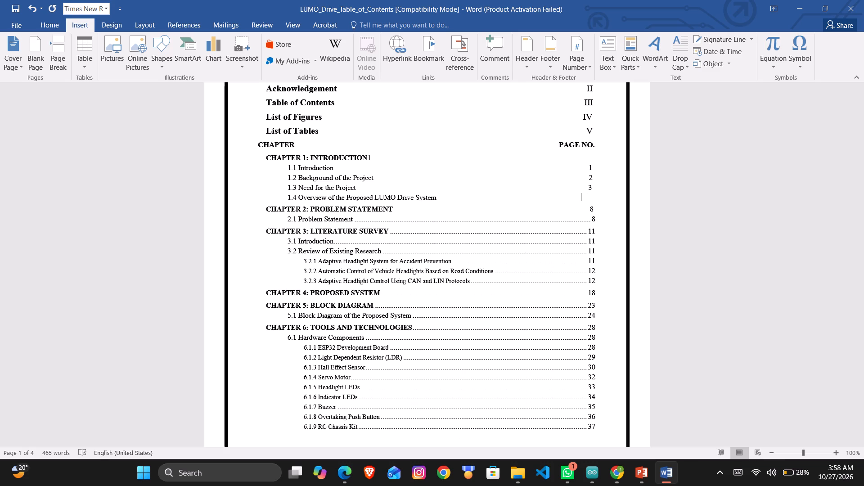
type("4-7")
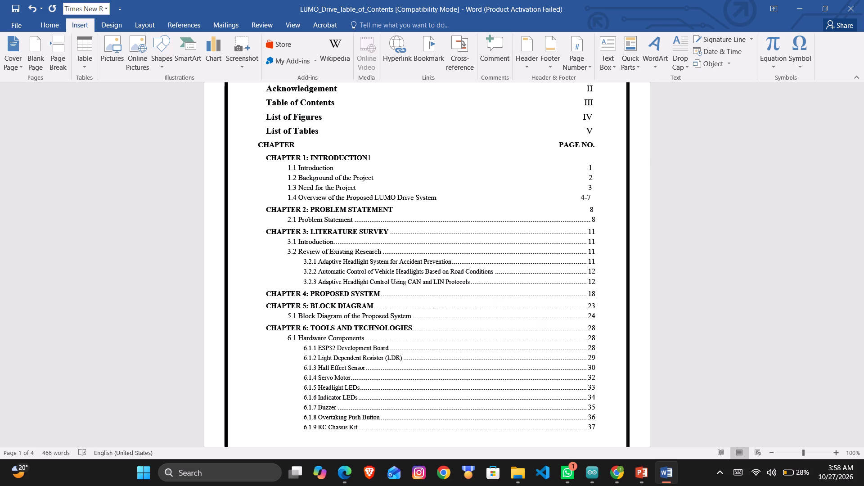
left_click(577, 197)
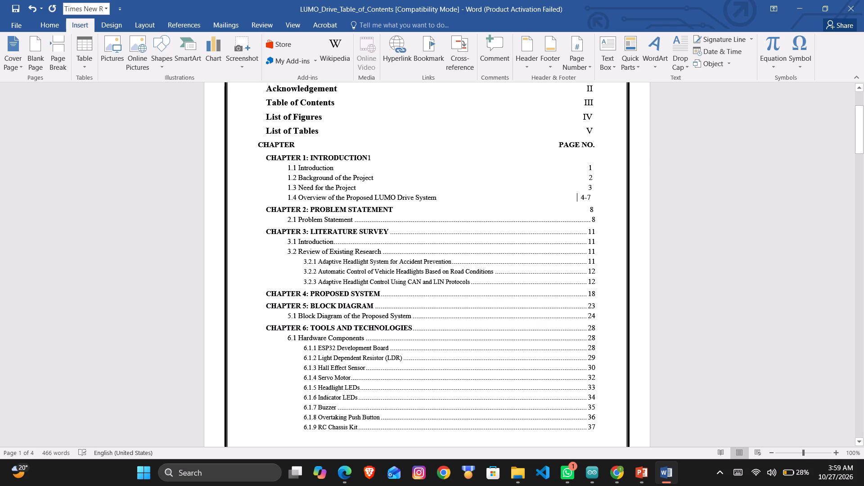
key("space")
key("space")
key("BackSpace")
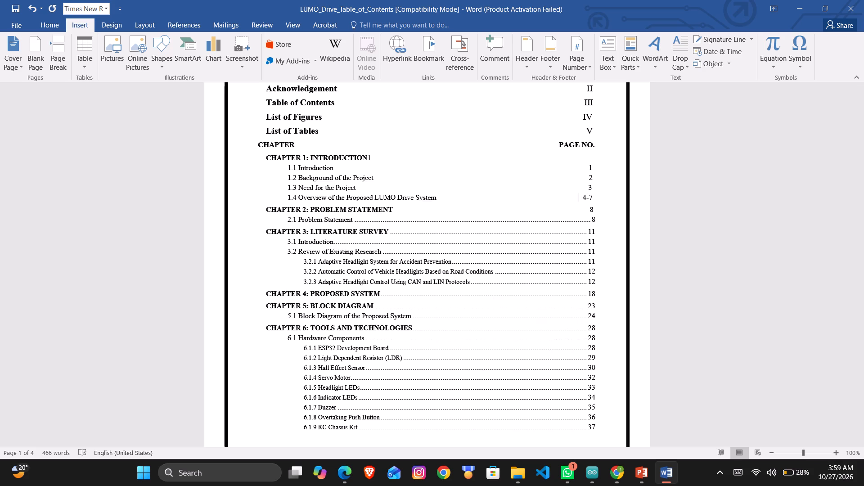
Close the LUMO_Drive_Table_of_Contents document without saving the changes.
left_click(591, 216)
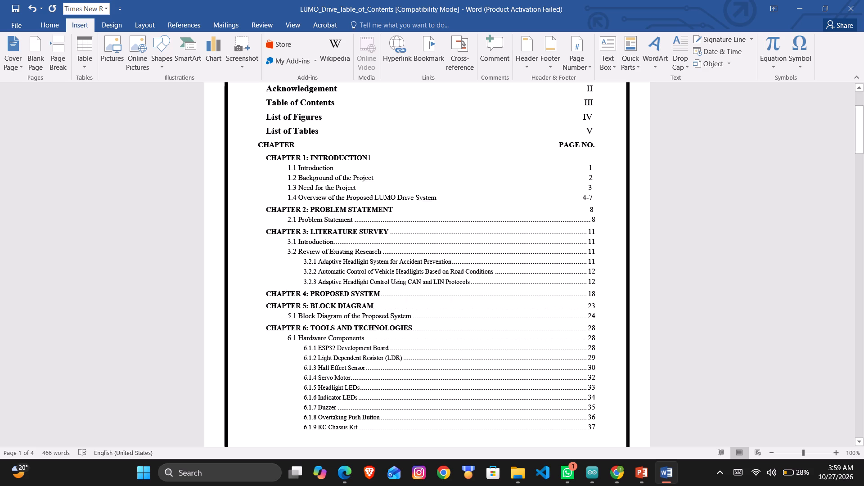
scroll(559, 273, "down", 4)
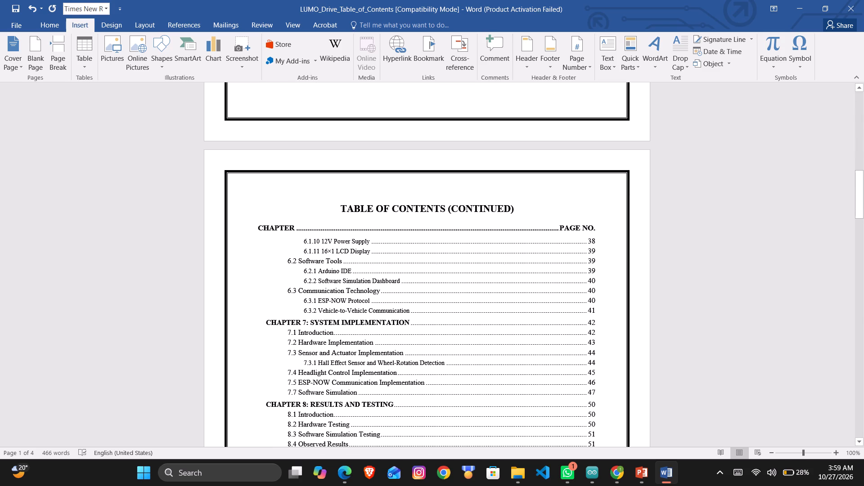
scroll(559, 273, "down", 1)
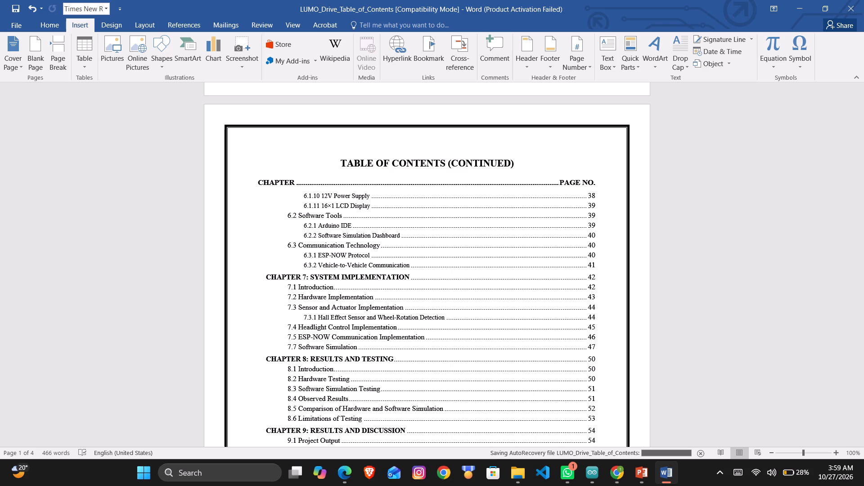
left_click(863, 0)
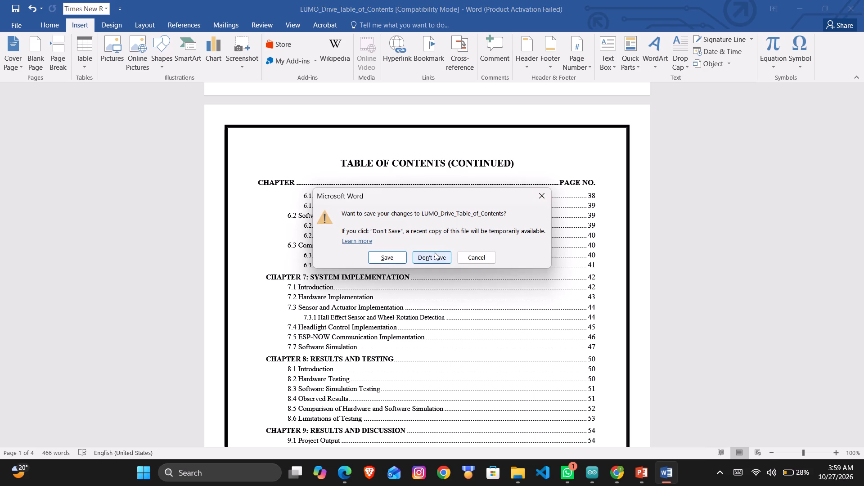
left_click(435, 252)
Delete the LUMO_Drive_Table_of_Contents Word file from the Downloads folder.
left_click(598, 124)
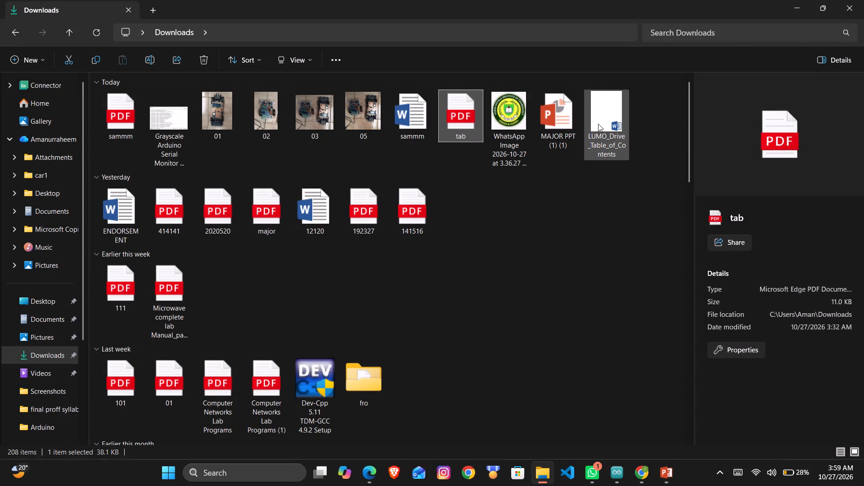
key("Delete")
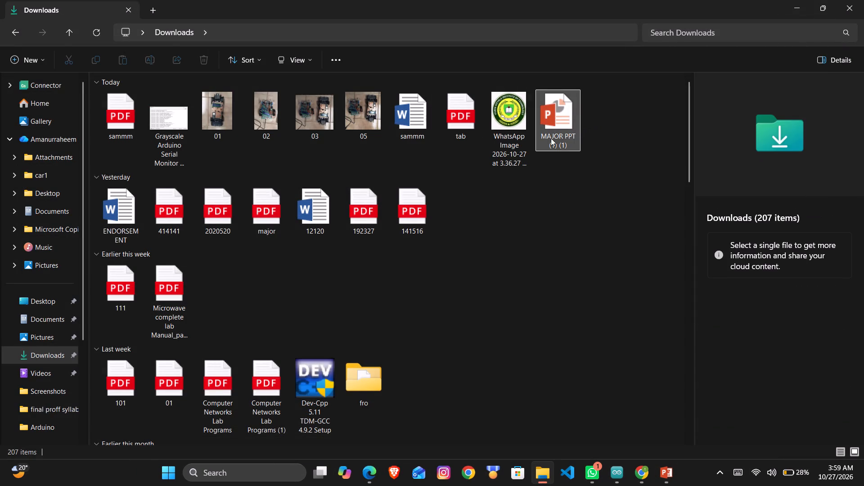